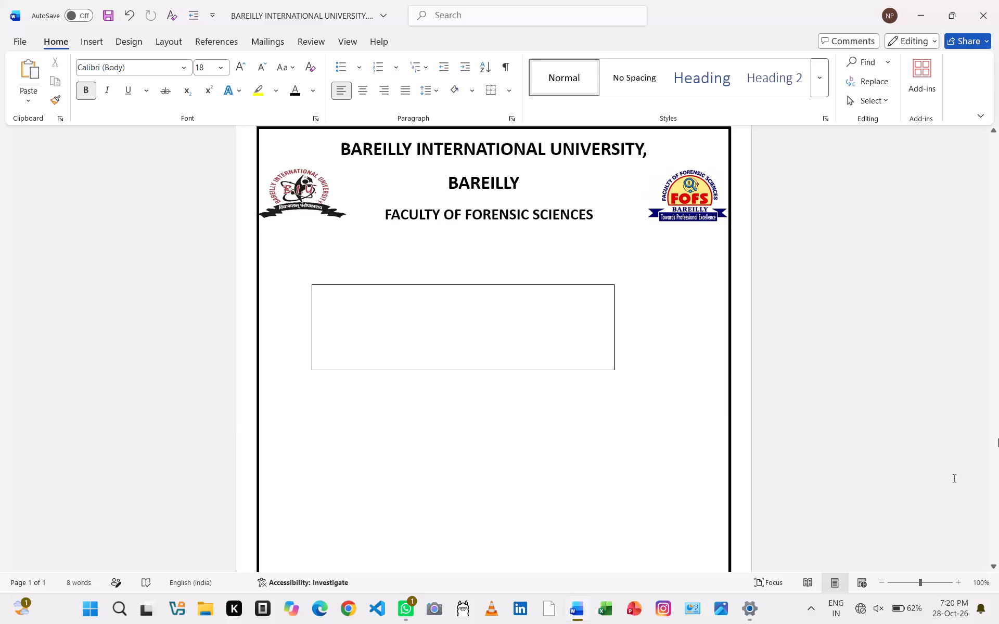
Minimize the Bareilly International University document in Word and launch PowerPoint.
click(924, 7)
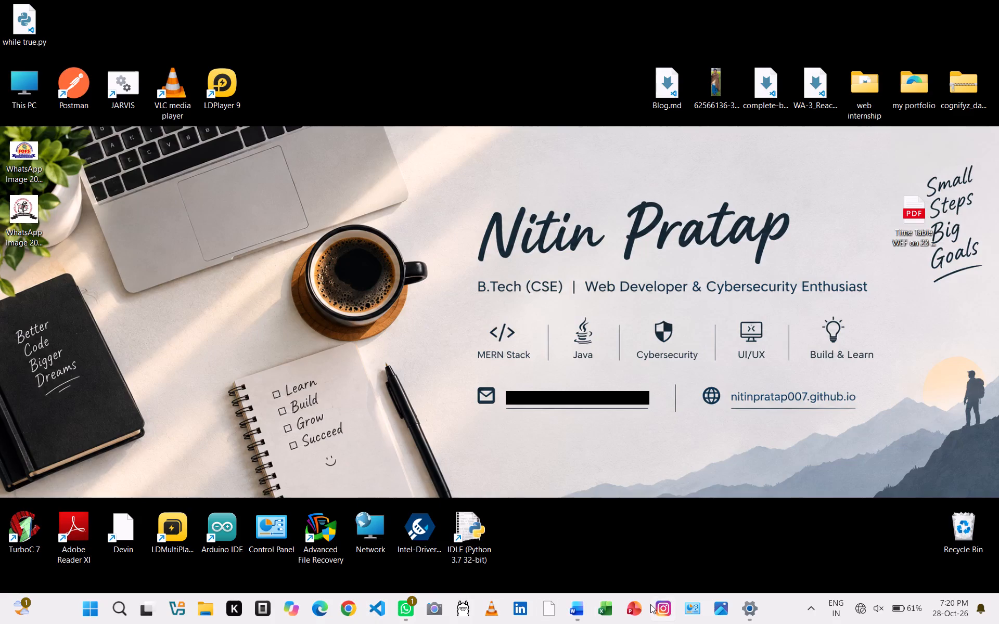
click(626, 609)
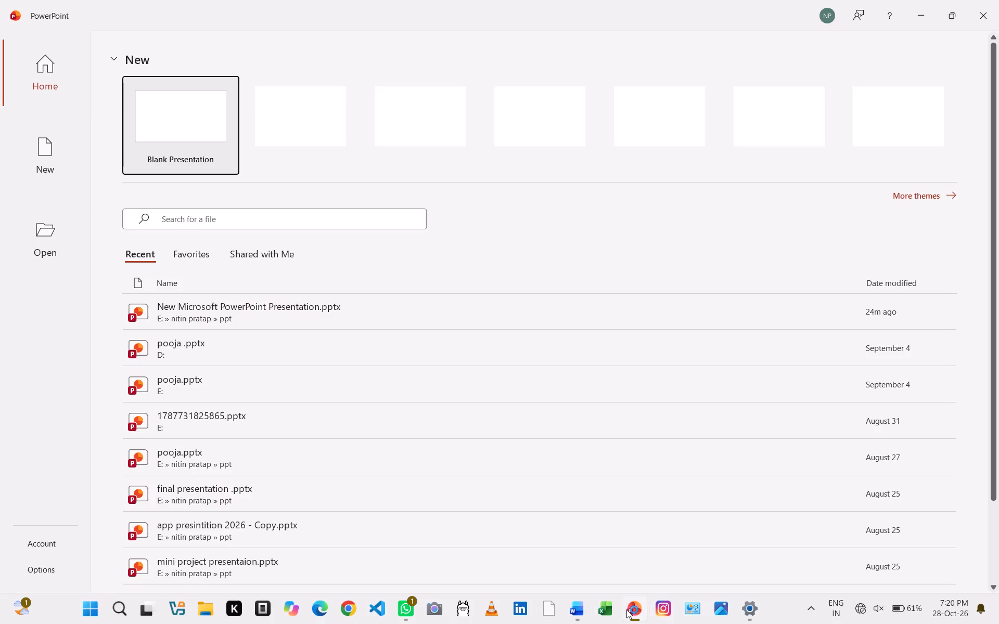
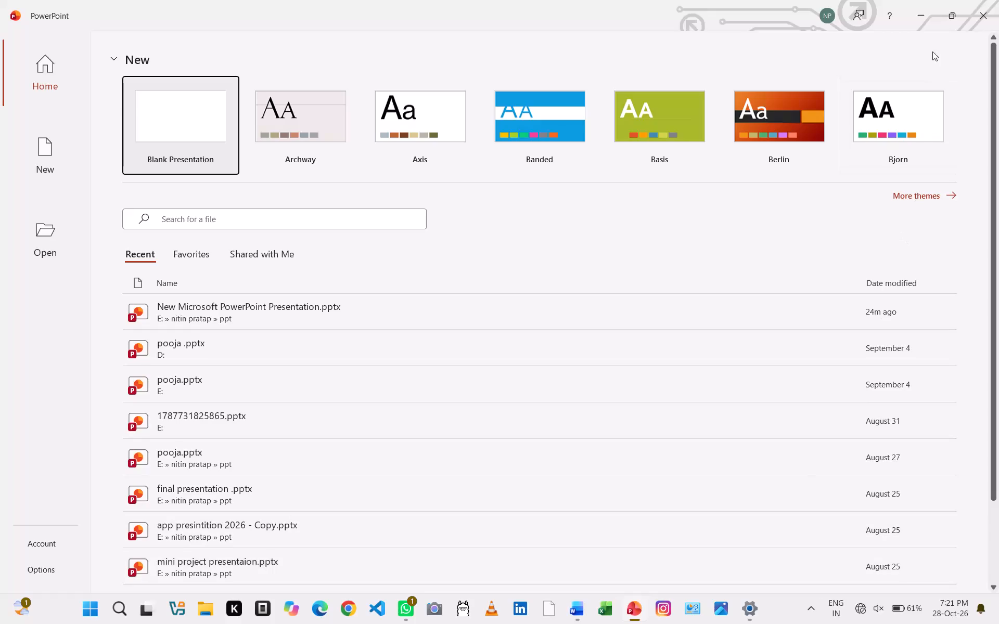
Minimize PowerPoint and switch back to the Bareilly International University document in Word.
click(922, 25)
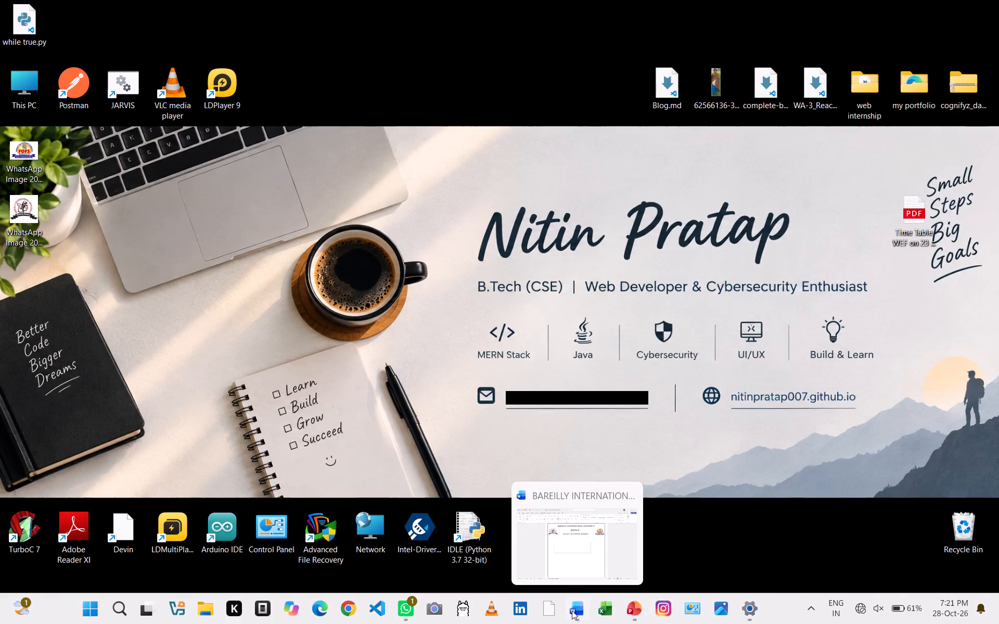
click(572, 610)
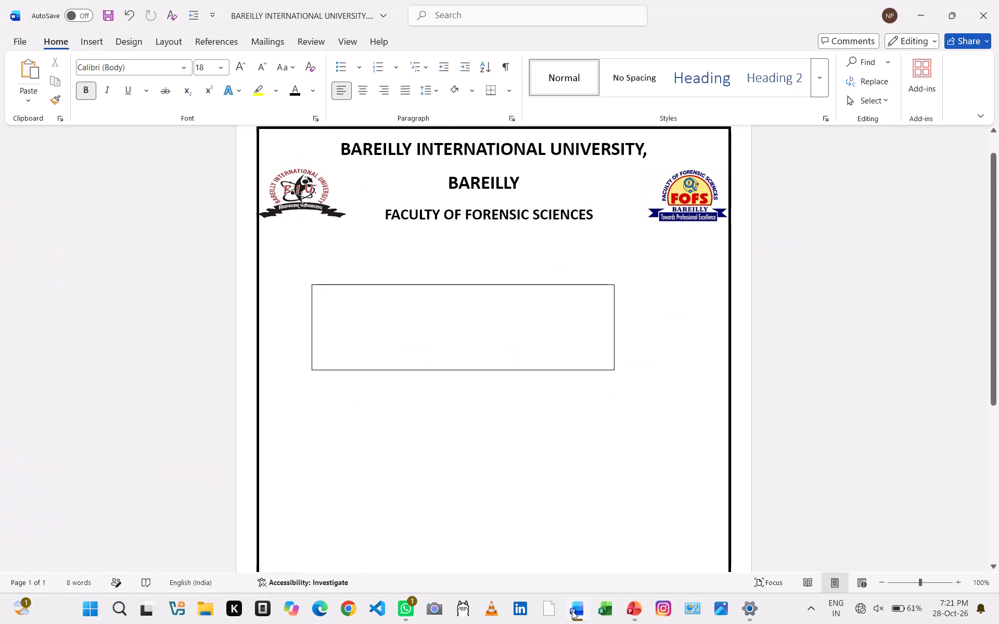
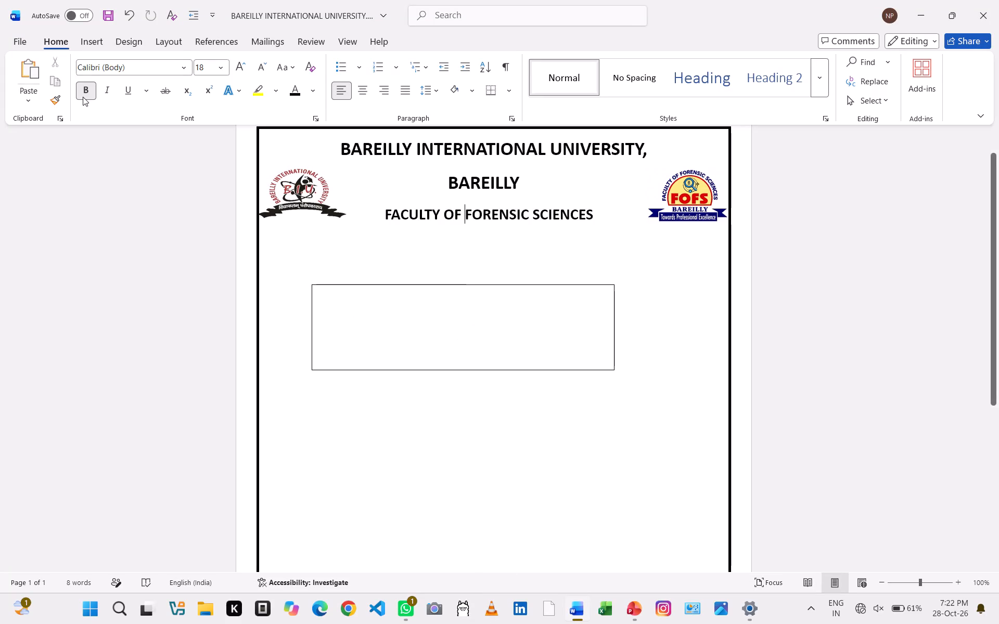
Switch from Word to PowerPoint and create a new blank presentation.
click(926, 15)
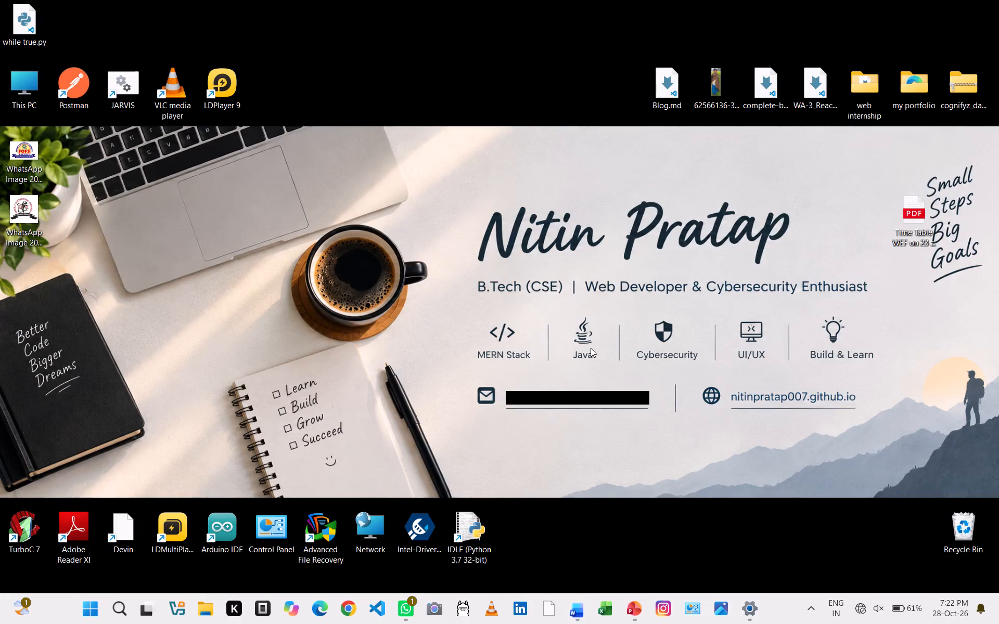
click(629, 618)
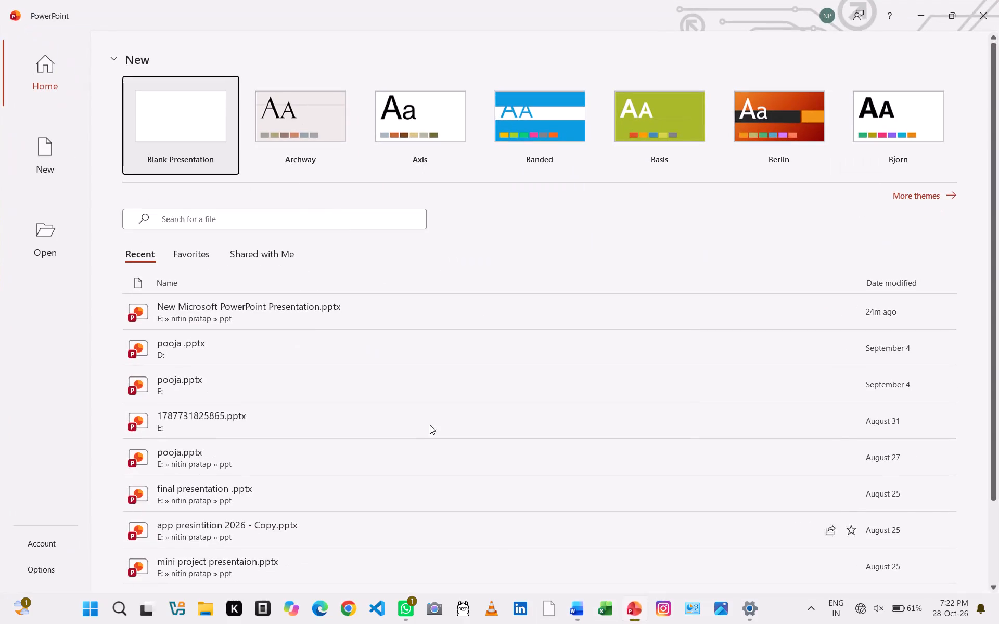
click(178, 125)
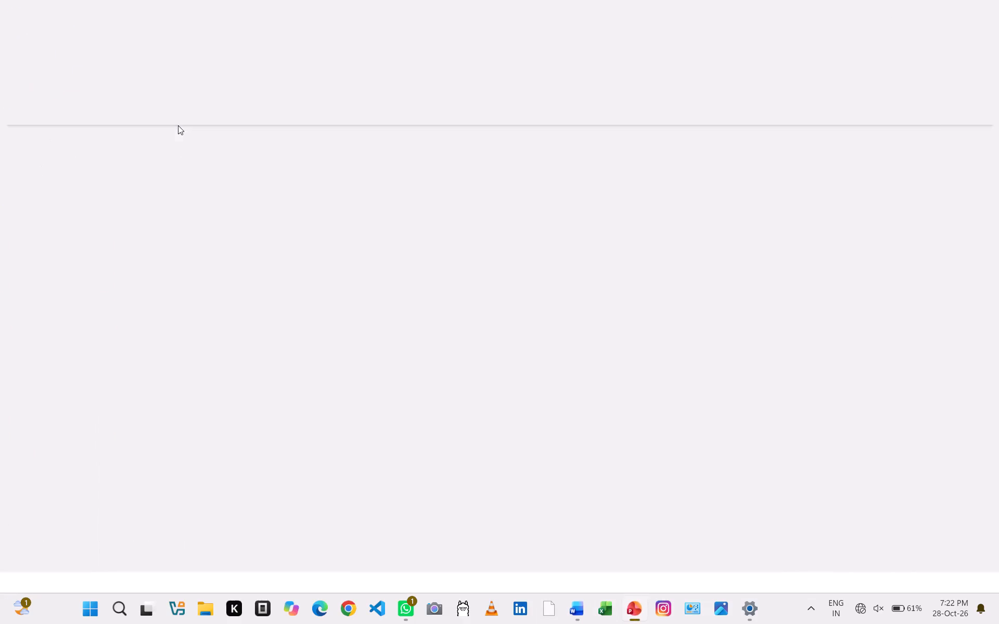
Delete the title and subtitle placeholders so that the first slide is empty.
click(453, 257)
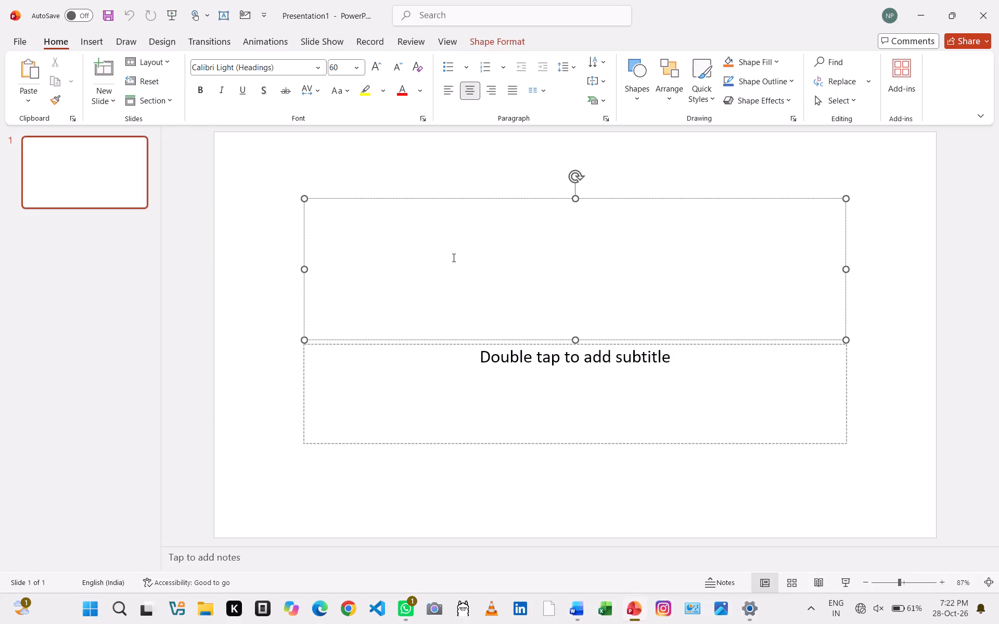
click(286, 196)
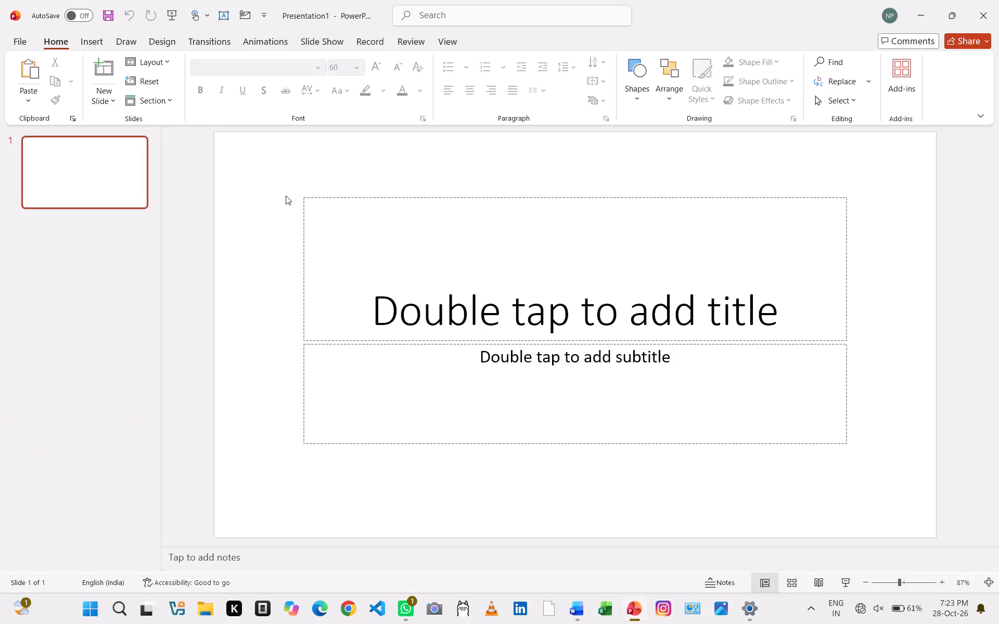
click(374, 196)
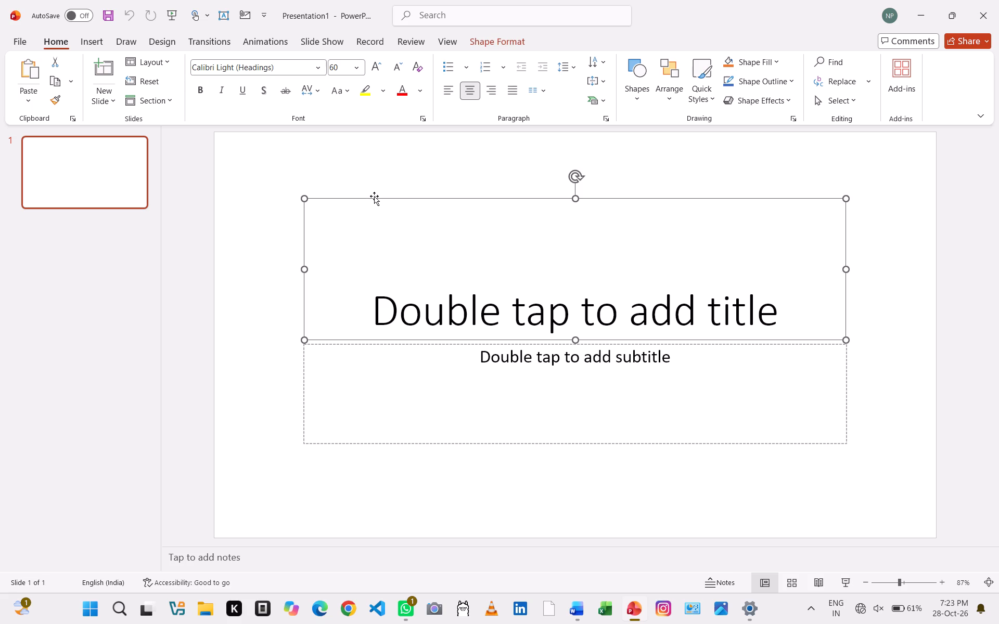
key(Delete)
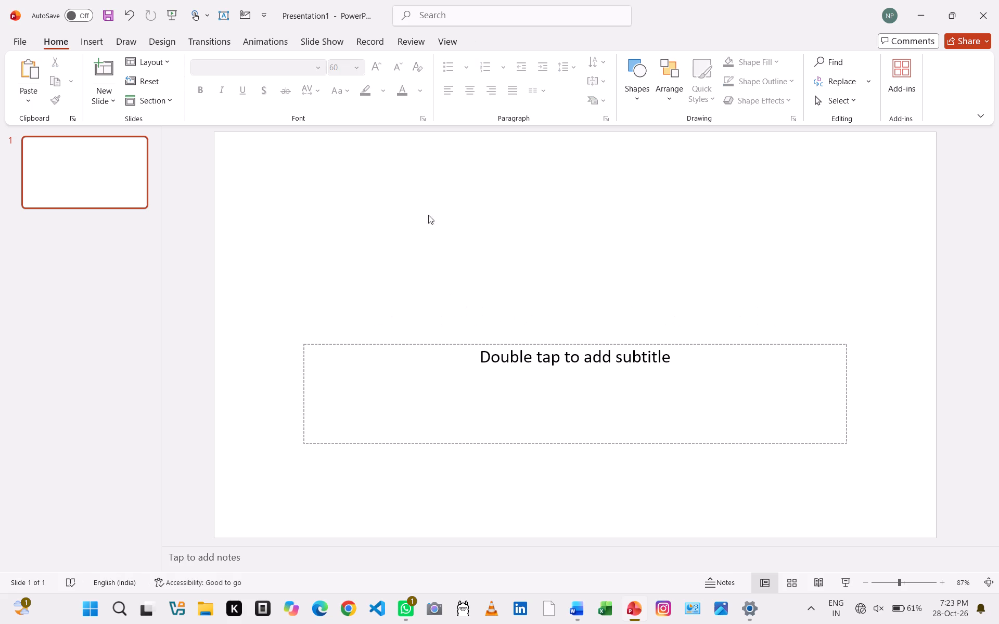
click(439, 343)
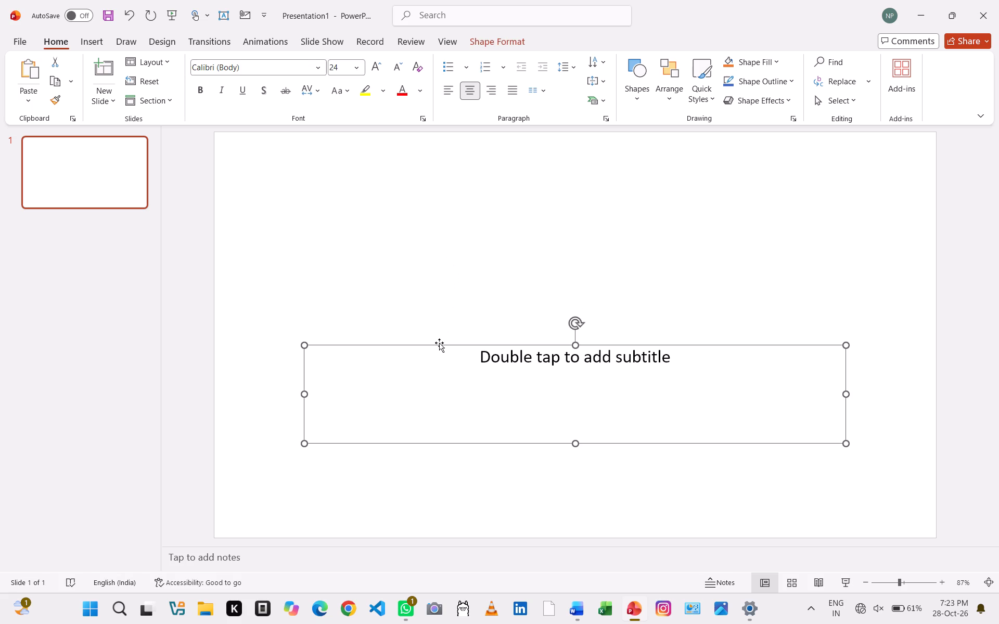
key(Delete)
click(380, 173)
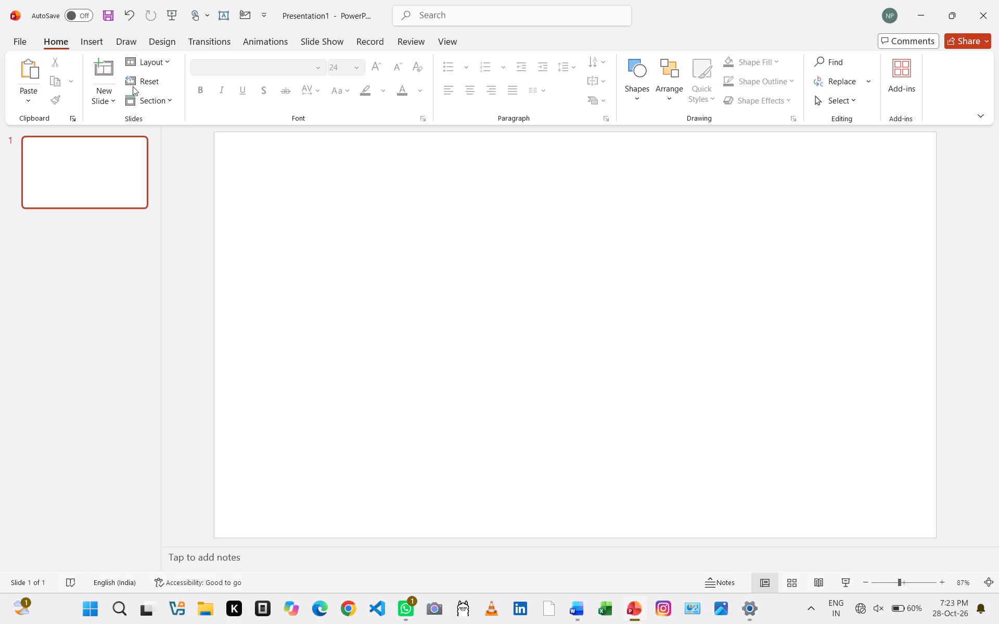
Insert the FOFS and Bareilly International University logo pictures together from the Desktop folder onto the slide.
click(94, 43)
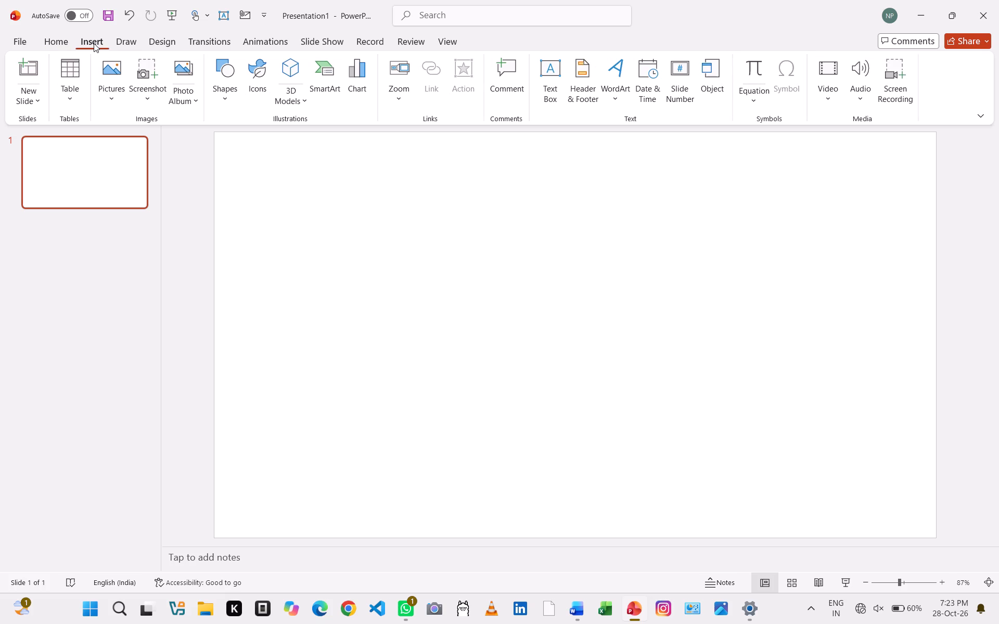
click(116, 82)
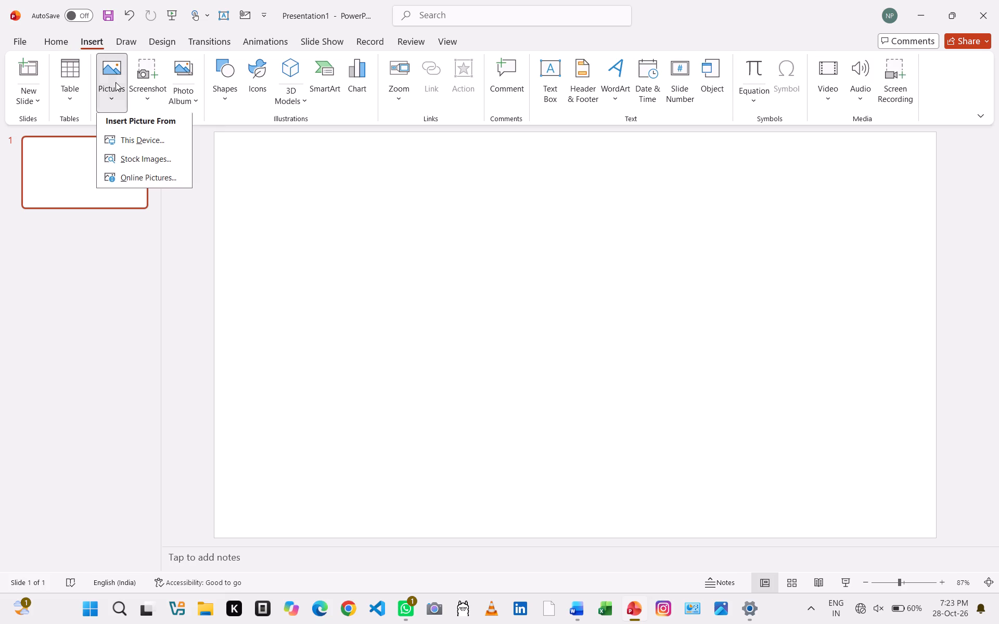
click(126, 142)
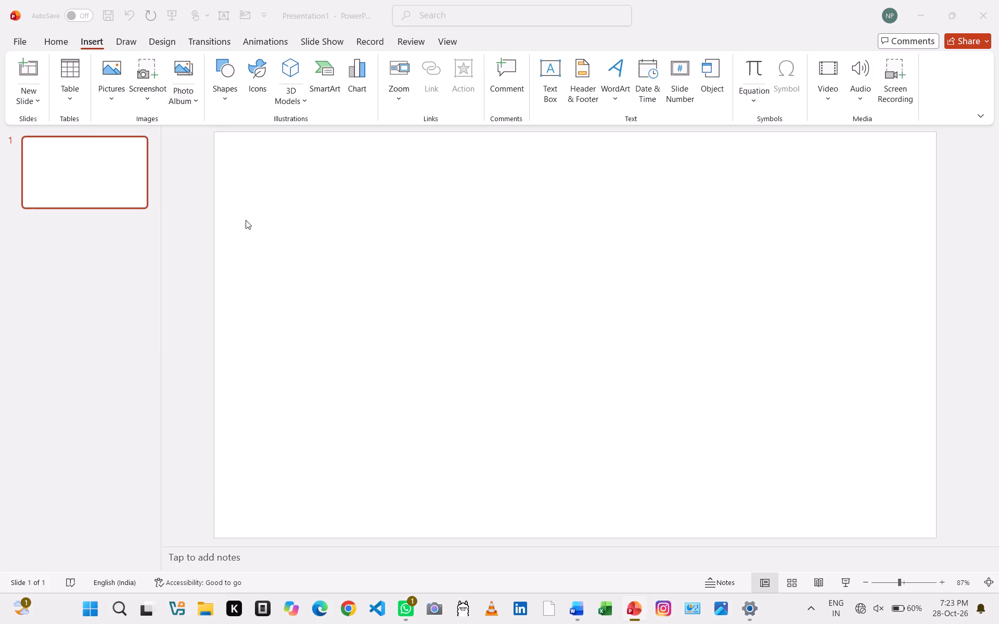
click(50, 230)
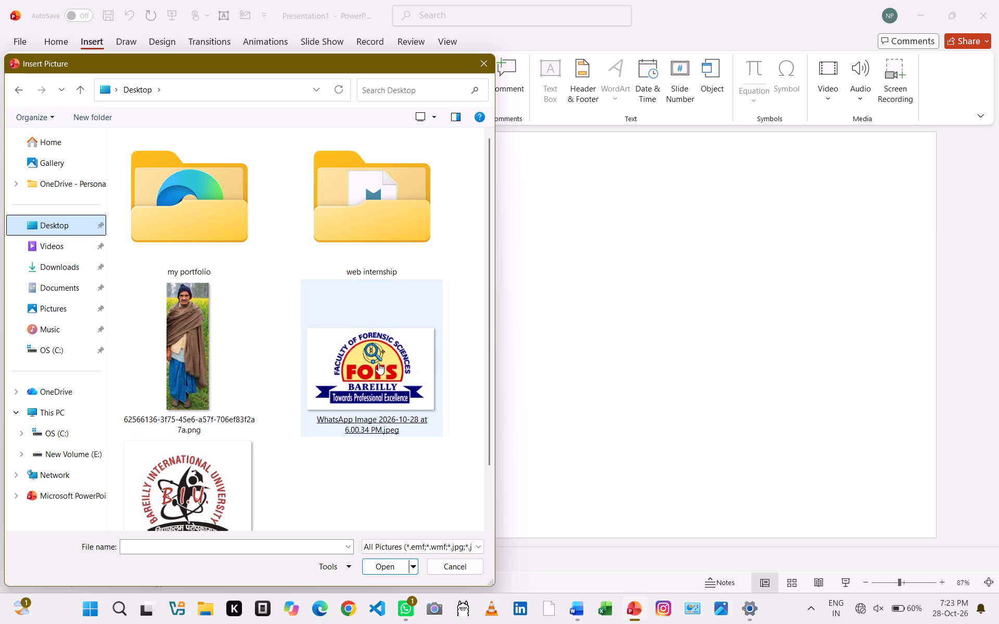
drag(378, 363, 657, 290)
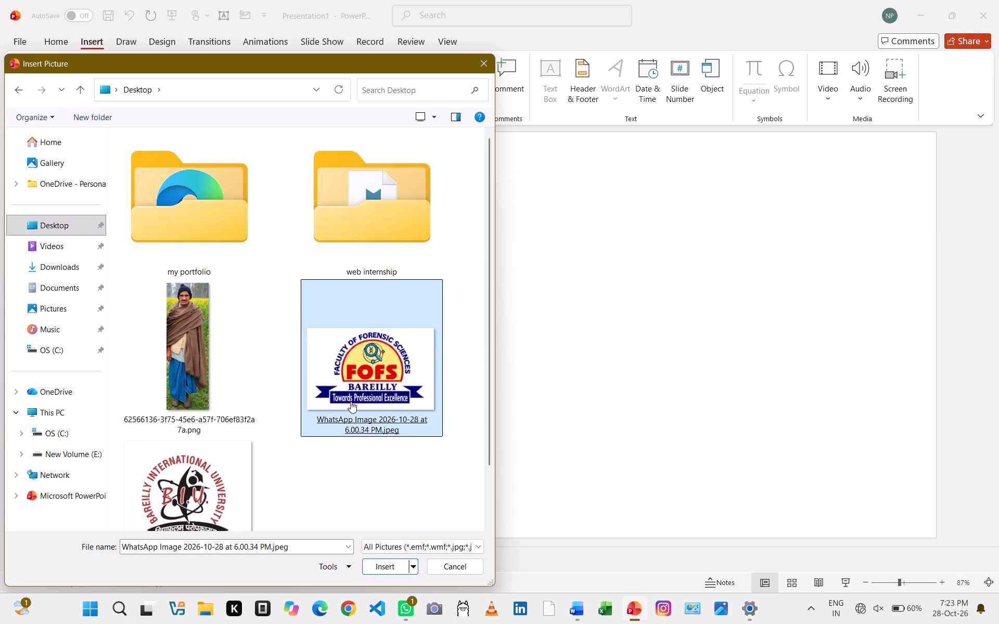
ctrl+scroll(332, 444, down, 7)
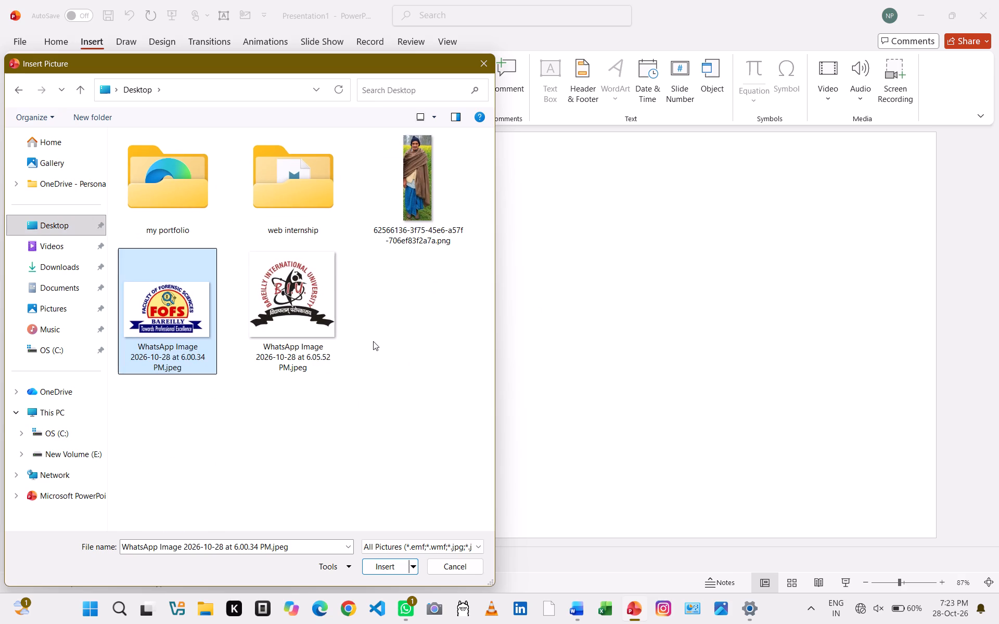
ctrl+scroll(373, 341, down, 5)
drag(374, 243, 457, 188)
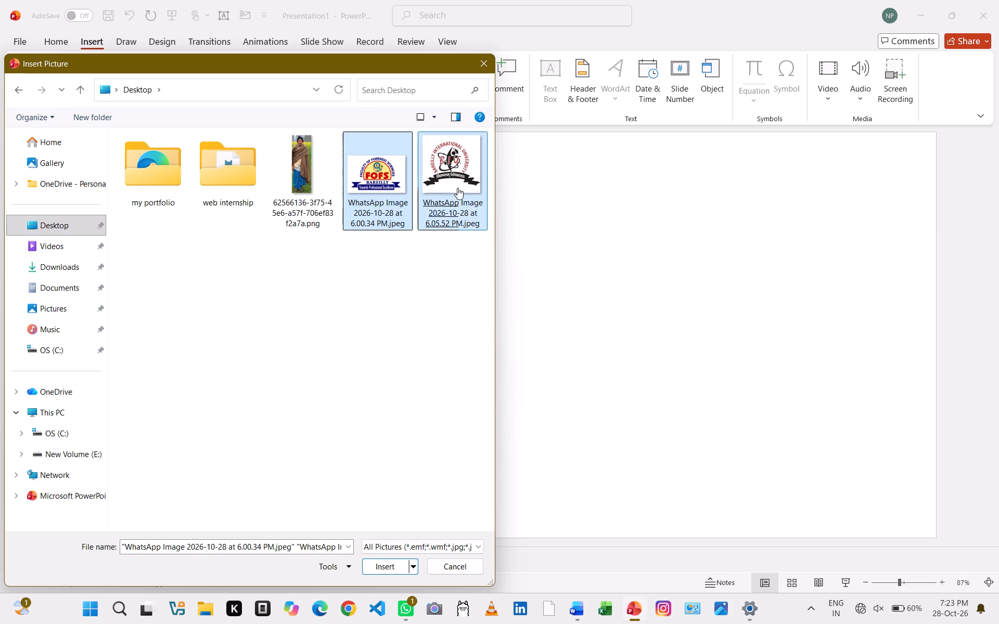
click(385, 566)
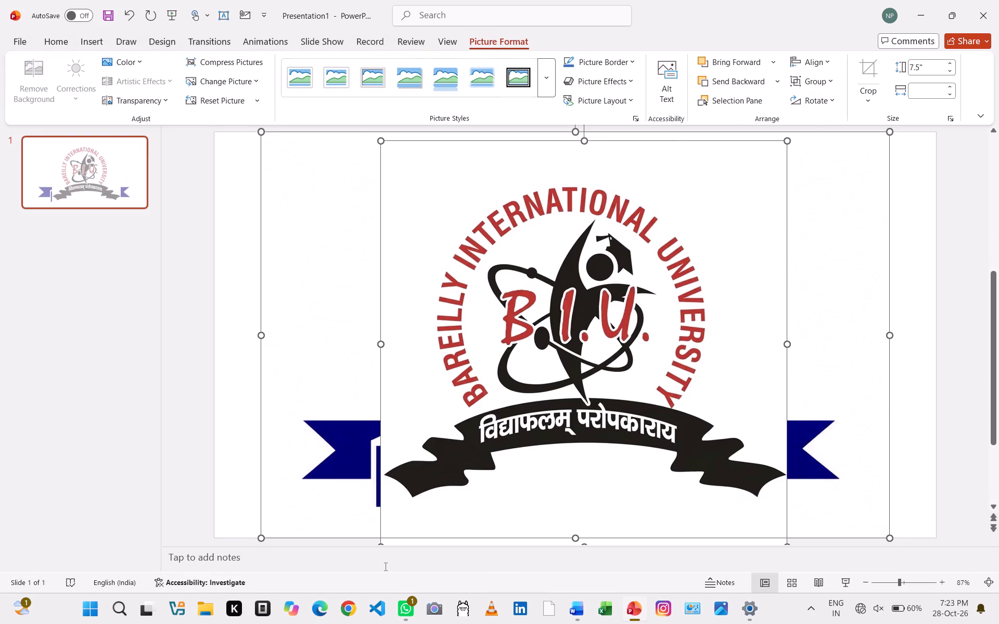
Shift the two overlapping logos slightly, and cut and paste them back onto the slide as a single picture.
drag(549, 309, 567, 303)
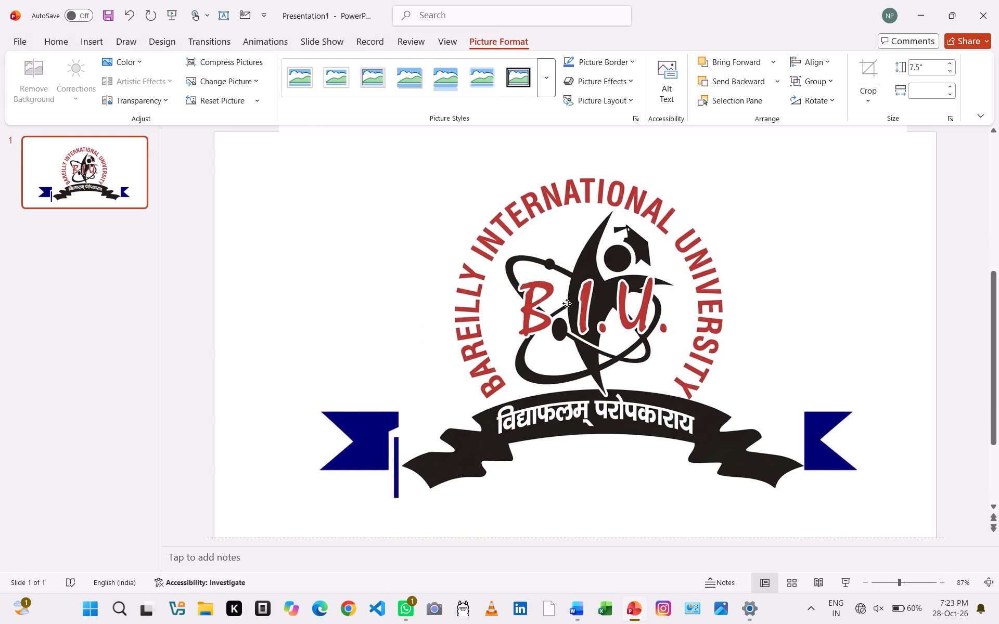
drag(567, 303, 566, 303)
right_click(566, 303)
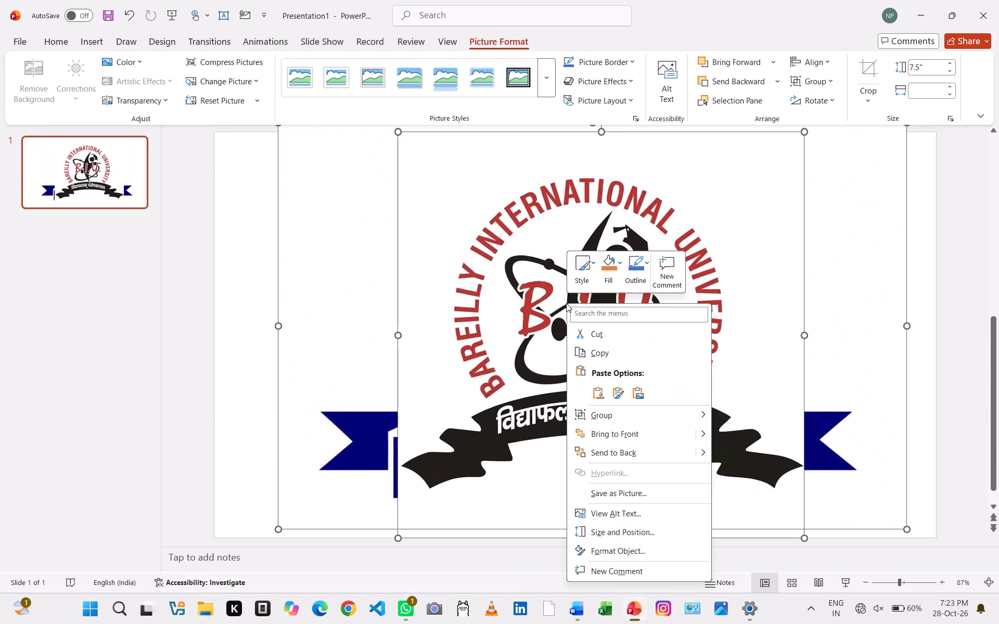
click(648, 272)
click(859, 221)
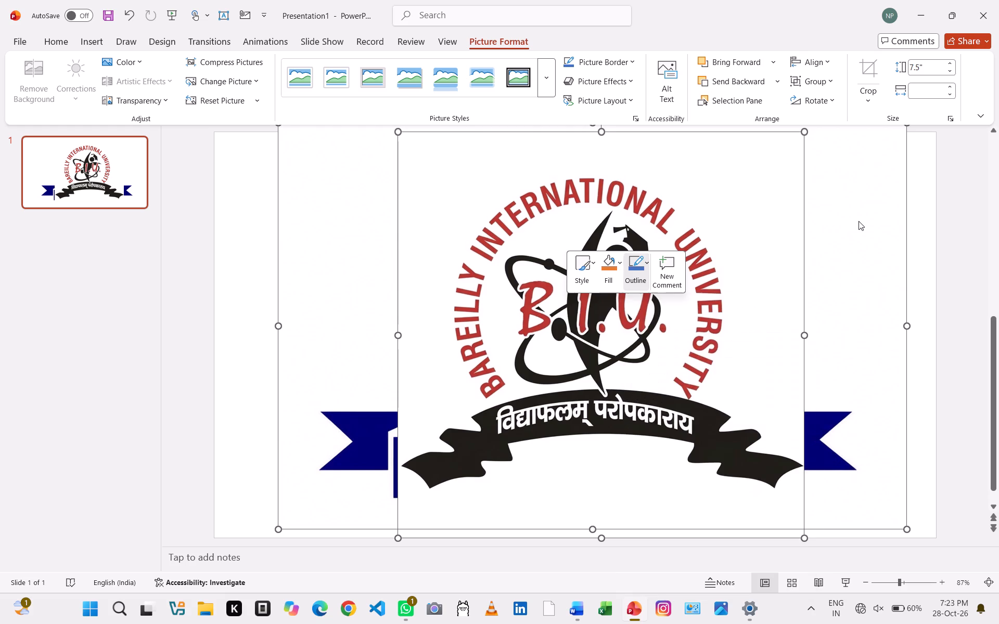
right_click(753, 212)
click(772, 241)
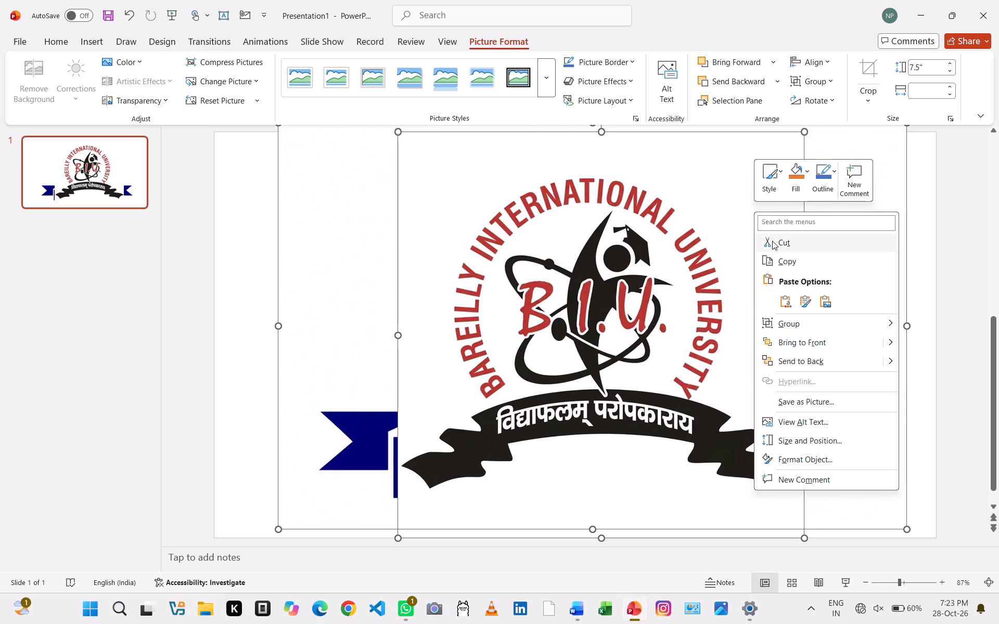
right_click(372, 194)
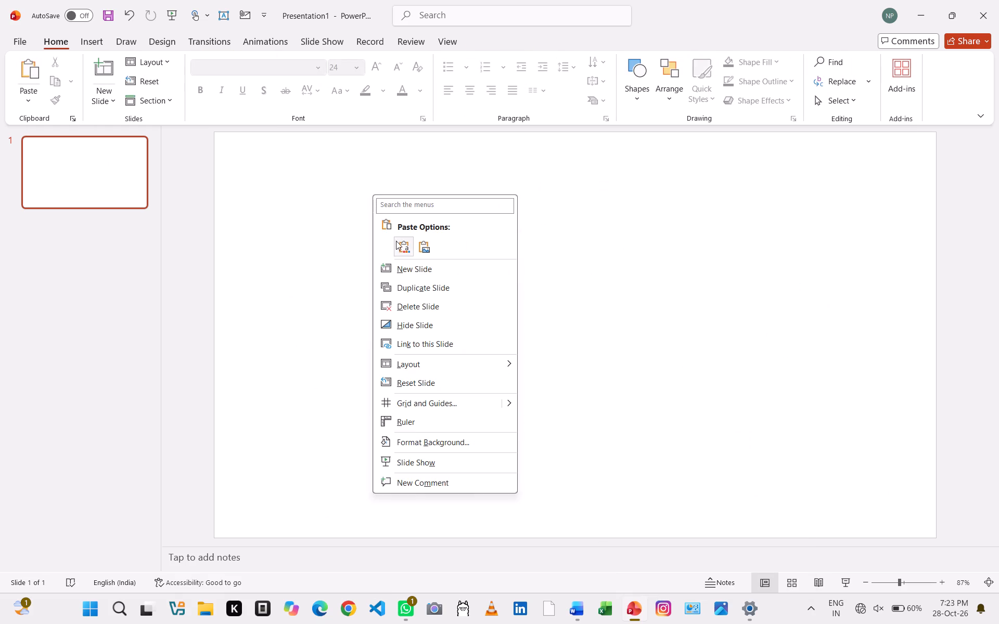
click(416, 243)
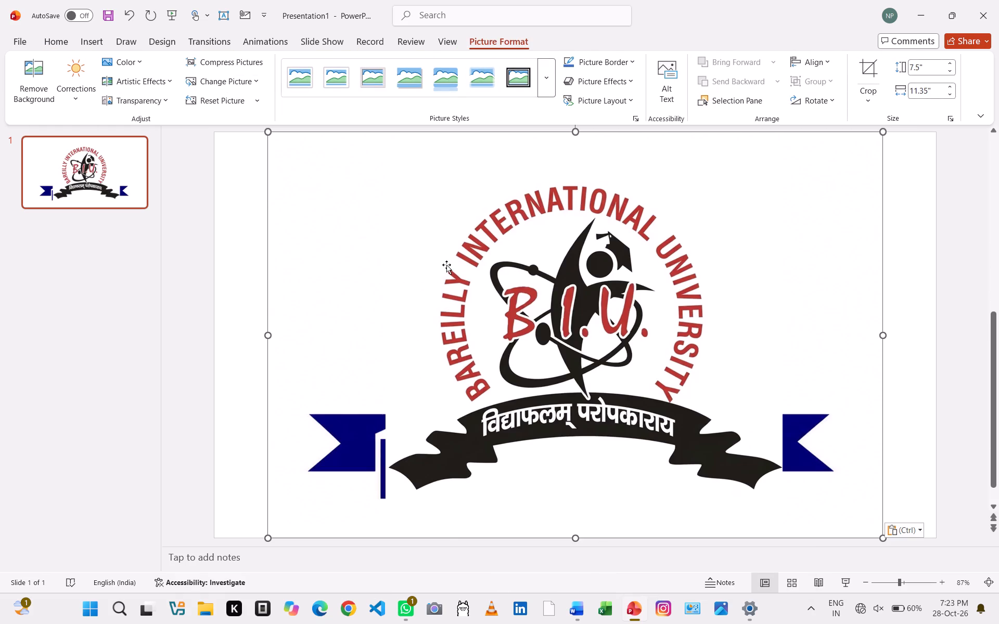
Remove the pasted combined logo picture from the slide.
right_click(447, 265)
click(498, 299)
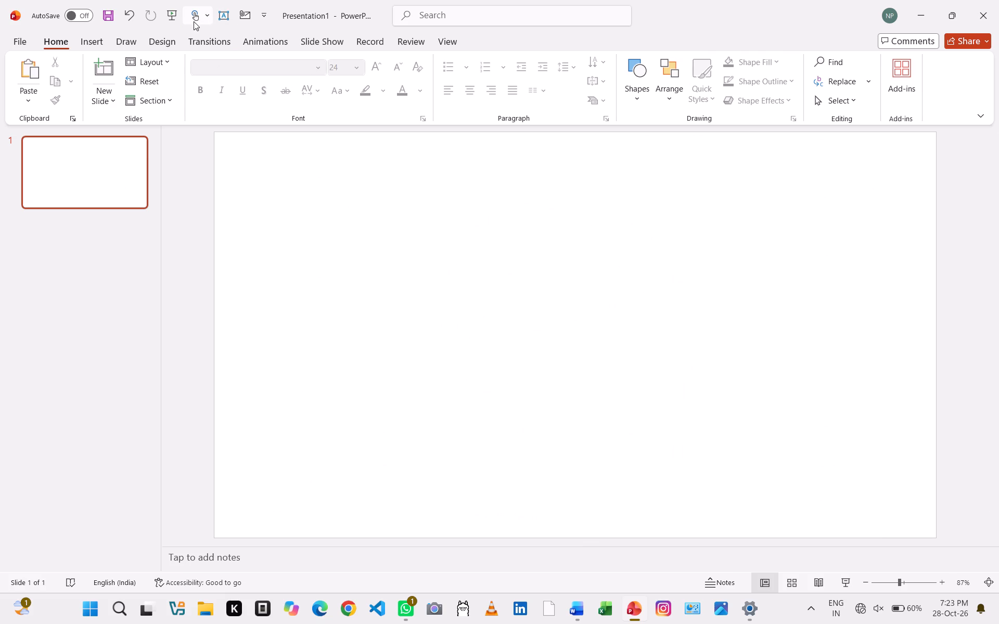
Insert the FOFS logo from the Desktop folder and shrink it to about 1.85" by 2.87" near the slide's lower-right corner.
click(95, 40)
click(105, 60)
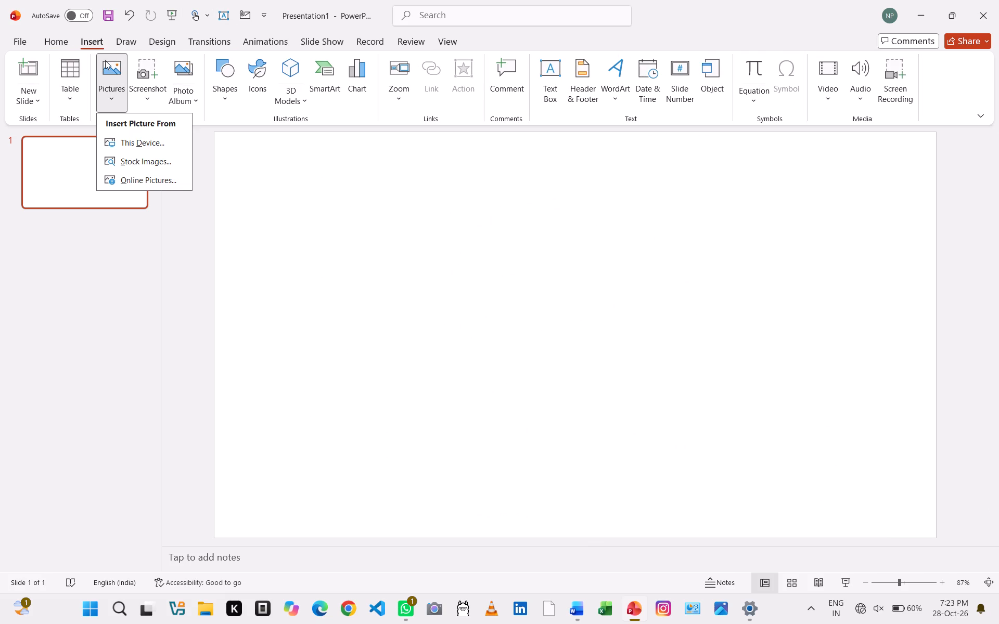
click(134, 144)
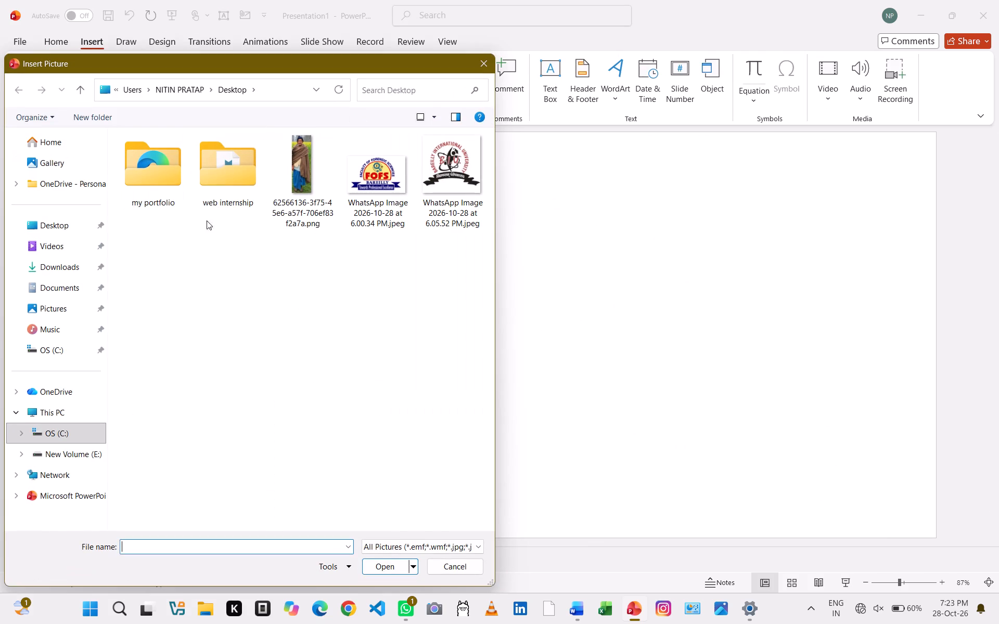
click(372, 181)
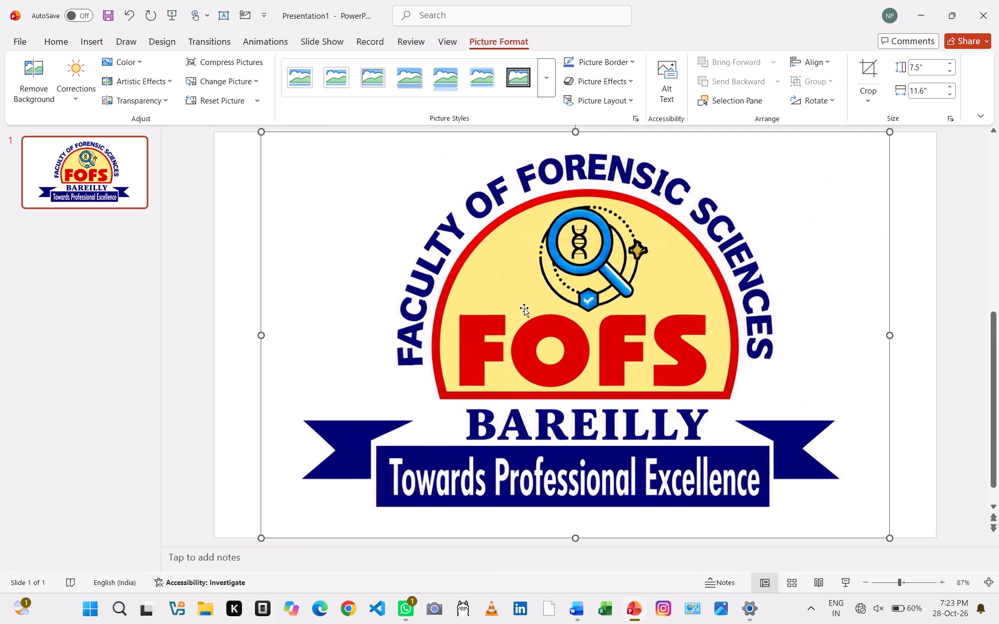
ctrl+scroll(533, 308, down, 2)
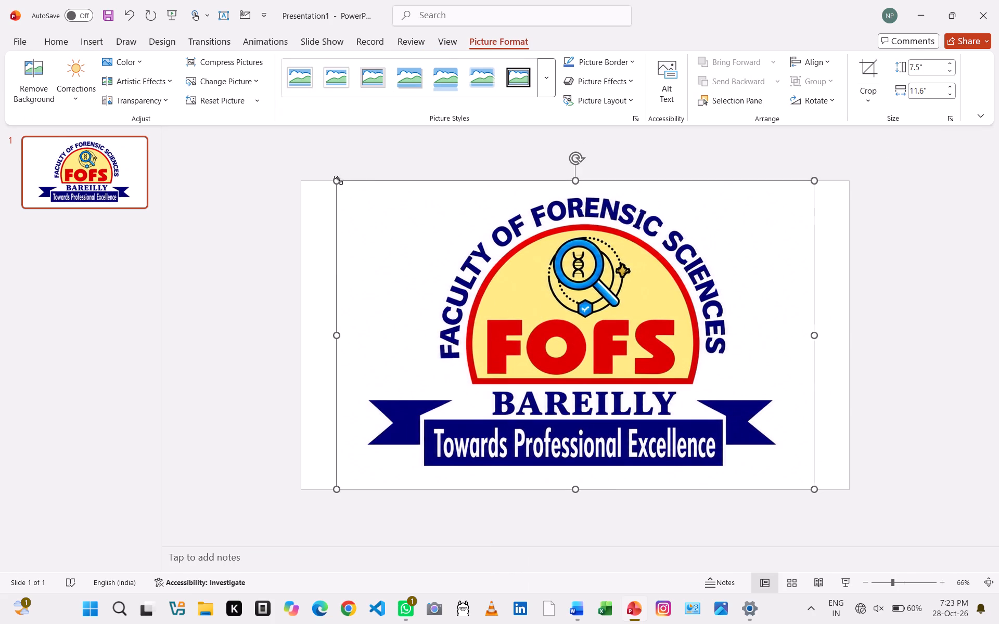
drag(337, 180, 807, 413)
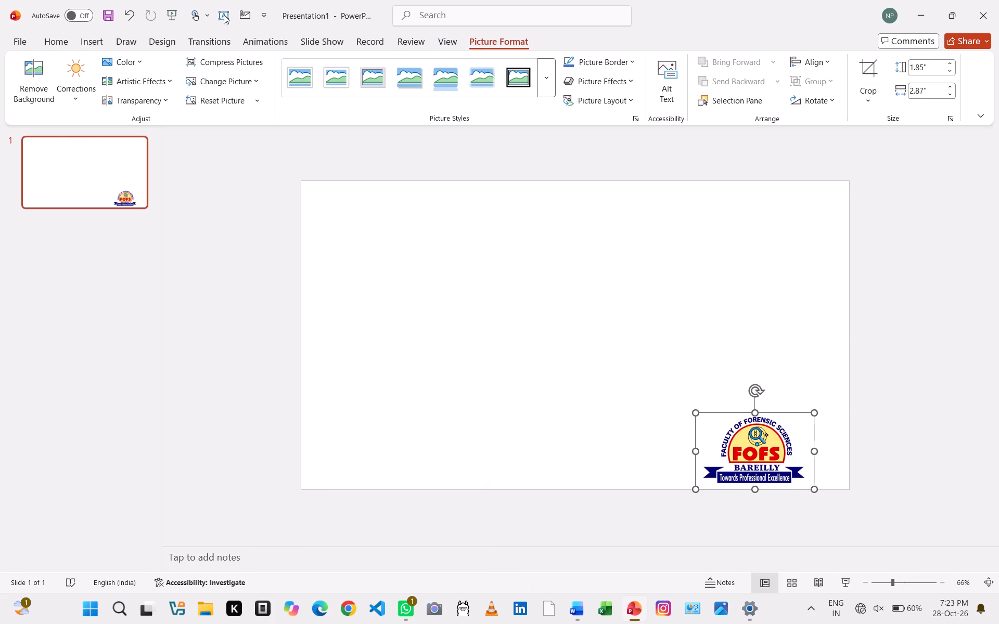
Insert the Bareilly International University logo picture from the Desktop folder onto the same slide.
click(87, 41)
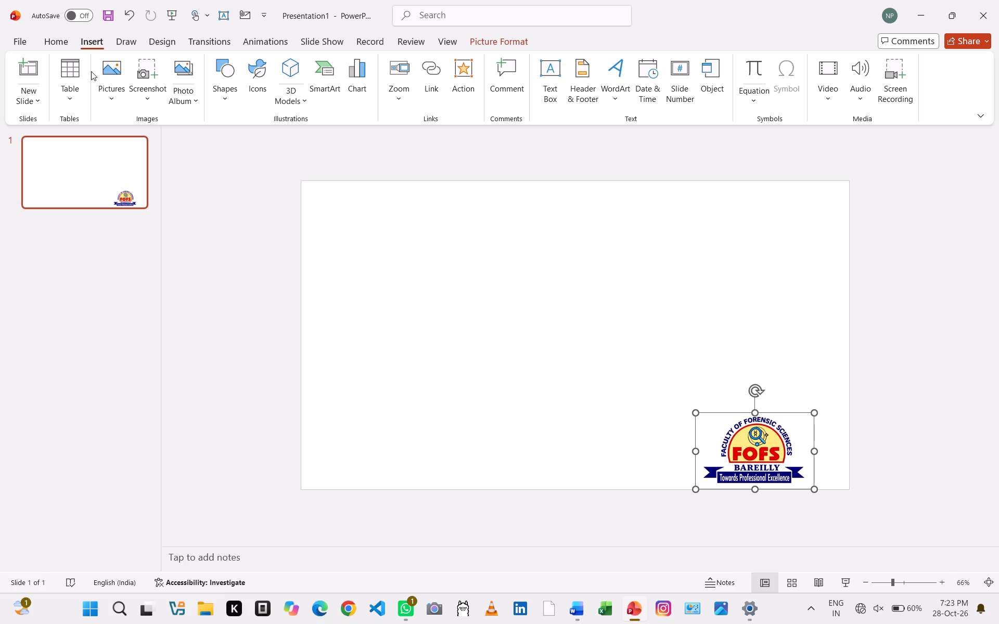
click(91, 71)
click(99, 71)
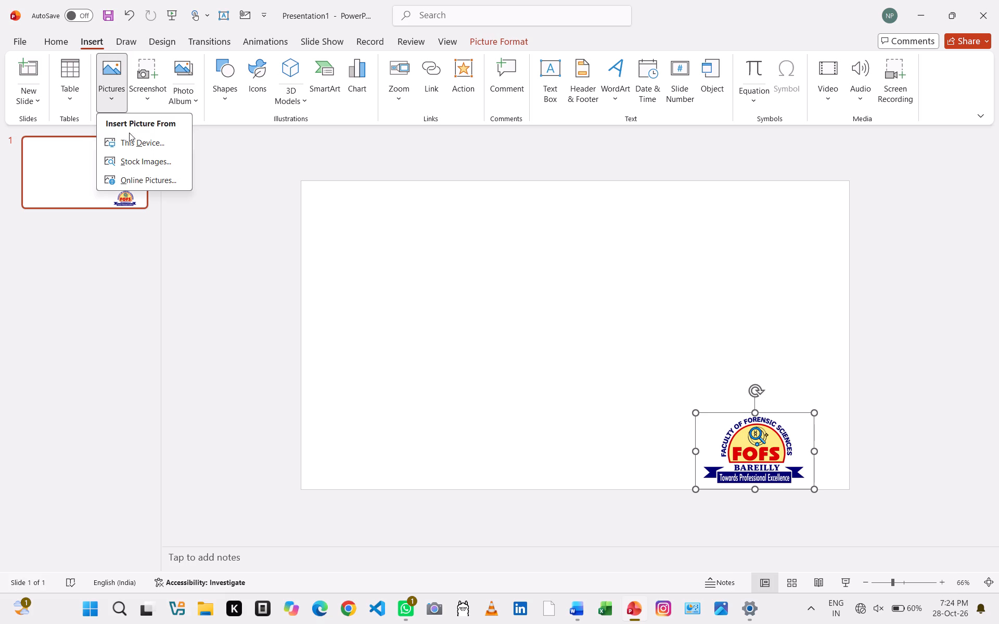
click(135, 138)
click(455, 198)
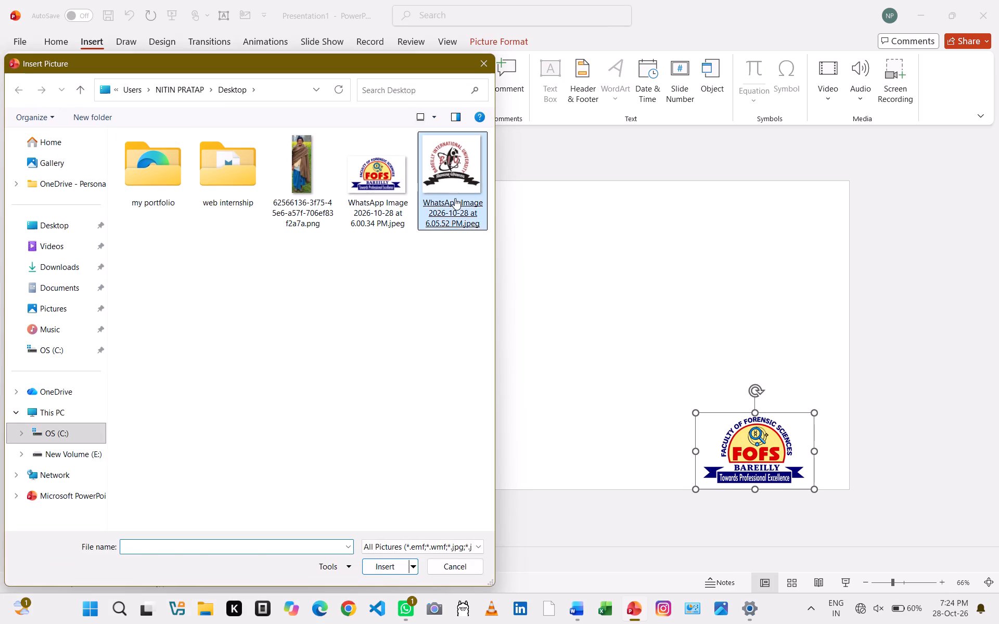
click(416, 176)
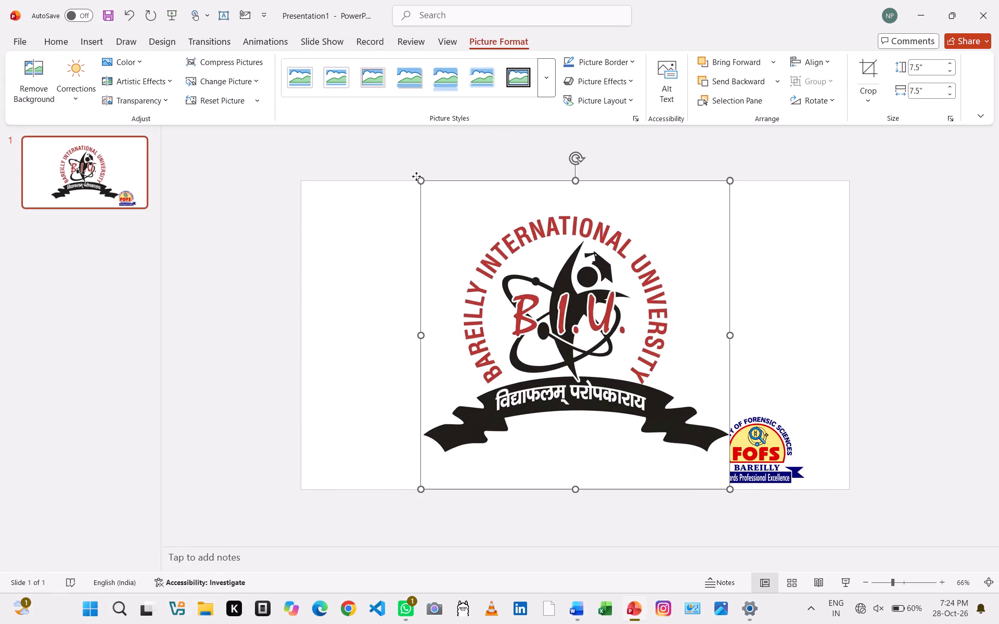
Scale down the Bareilly International University logo and place it in the slide's upper-left corner.
drag(419, 179, 546, 383)
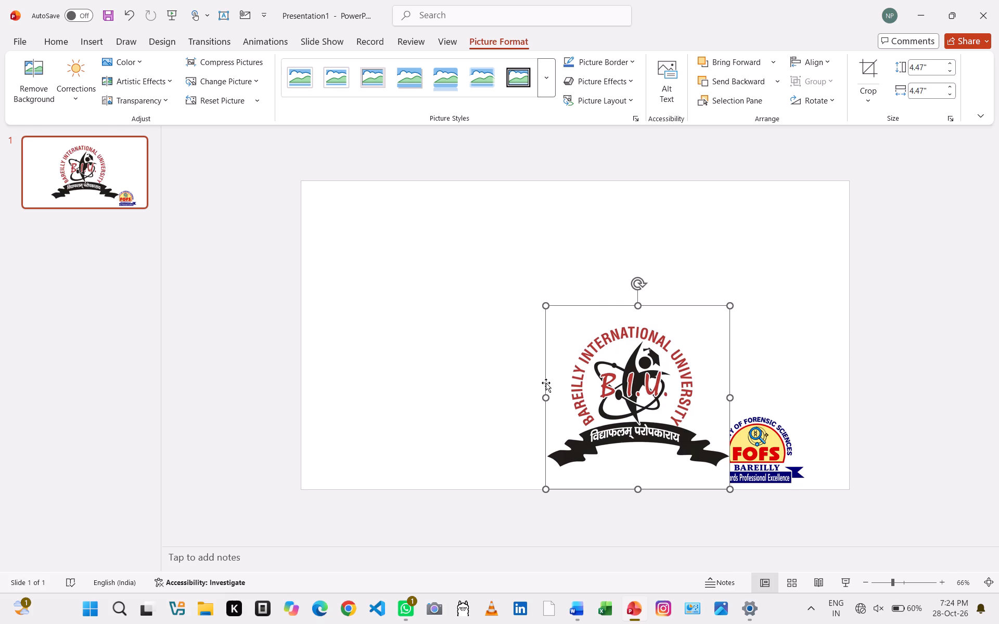
drag(648, 386, 410, 271)
drag(492, 378, 455, 308)
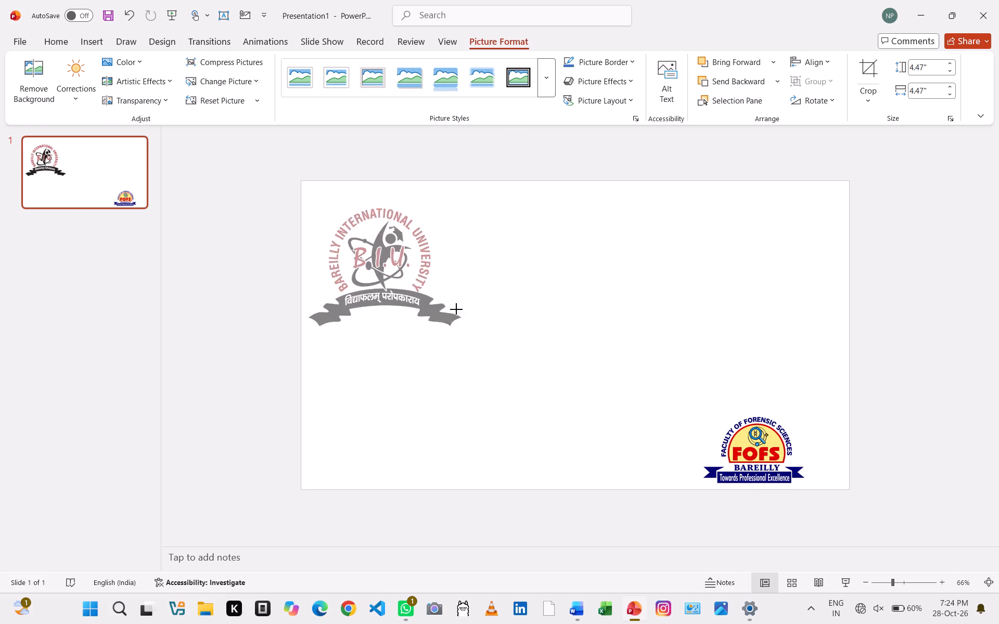
Shrink the Bareilly International University logo to about 1.85" by 1.85" in the slide's upper-left corner.
drag(455, 308, 383, 232)
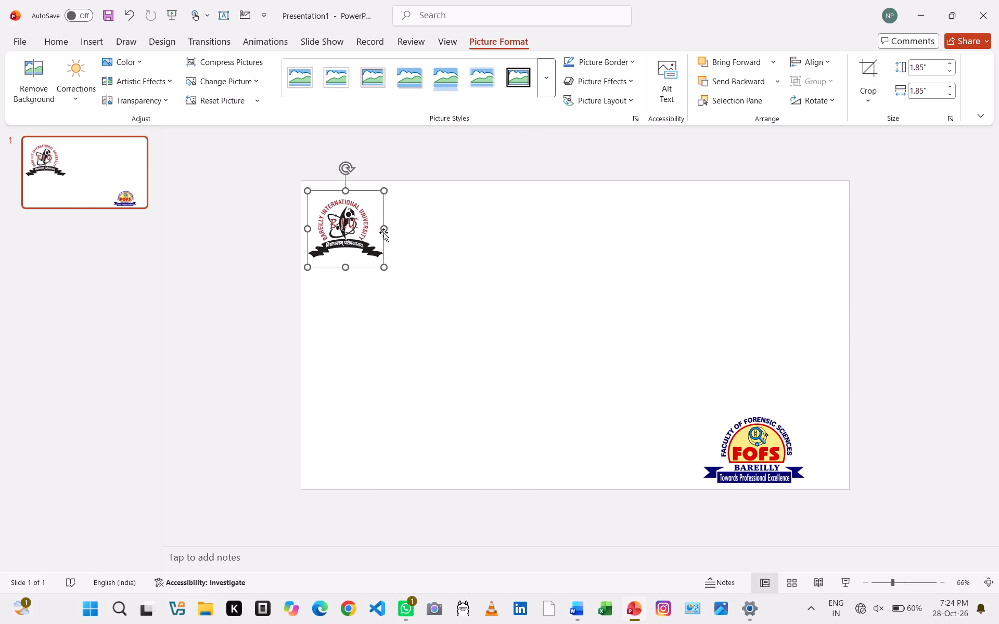
Move the FOFS logo from the slide's lower-right area to its upper-right corner.
drag(765, 441, 764, 219)
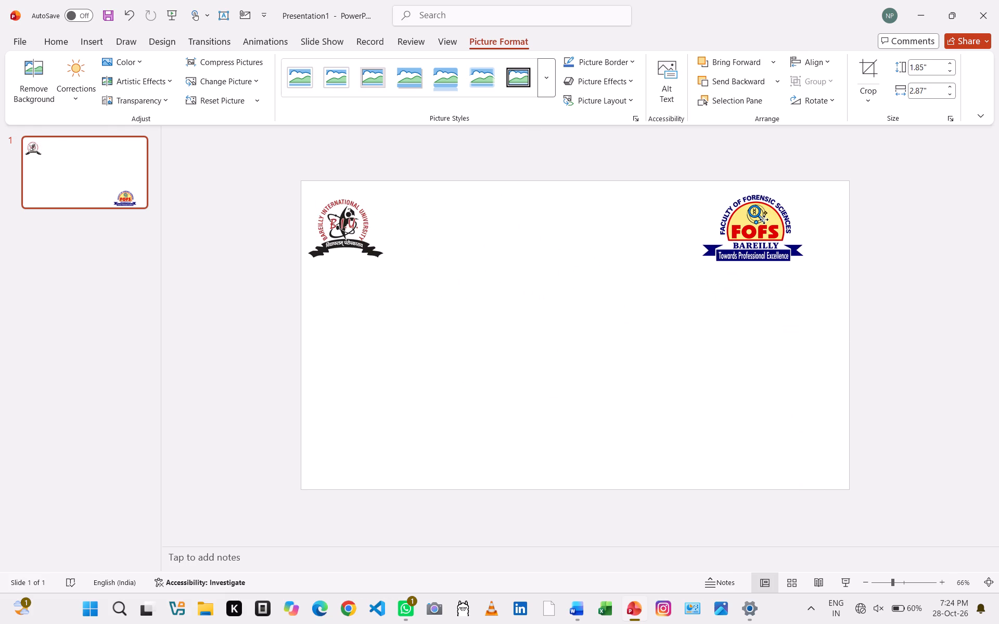
drag(764, 219, 803, 211)
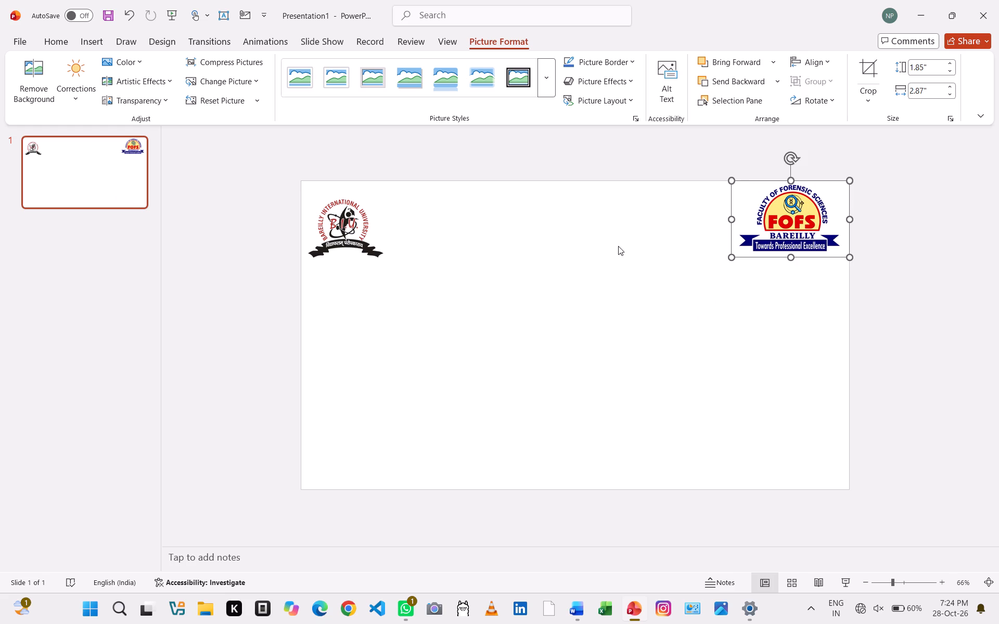
click(603, 260)
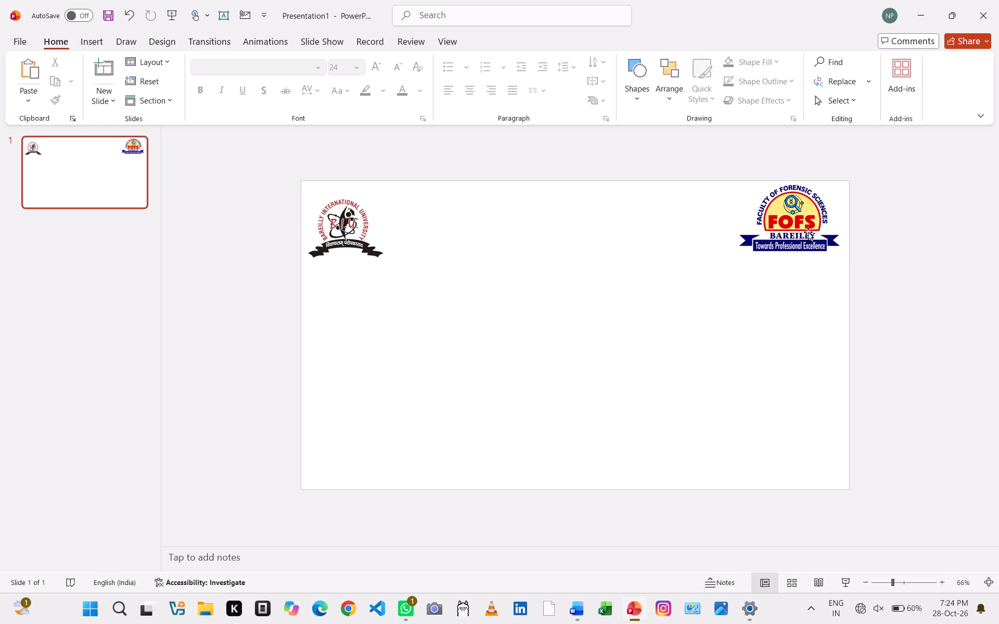
click(789, 220)
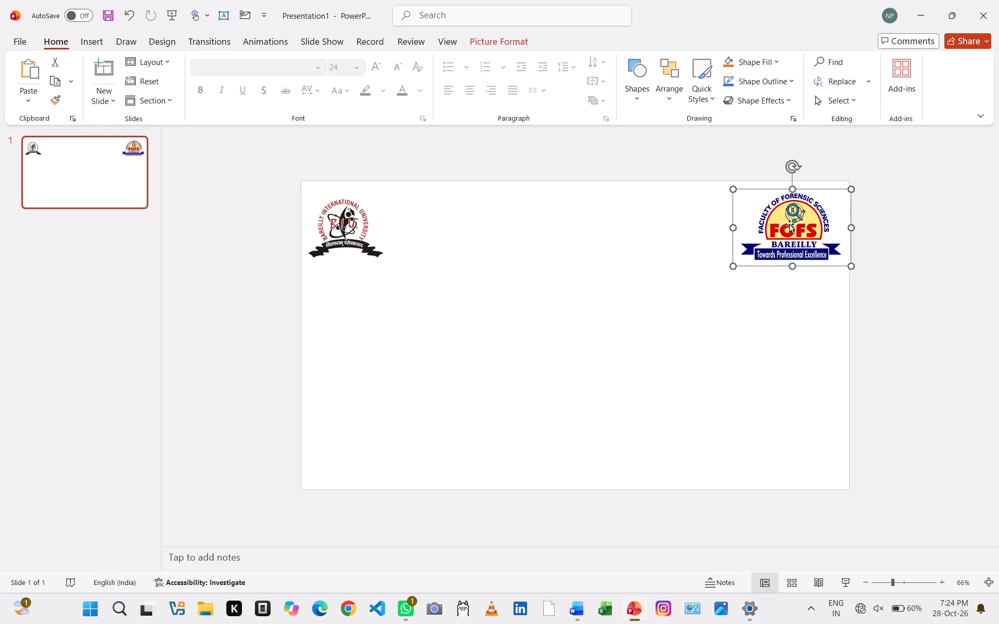
click(789, 224)
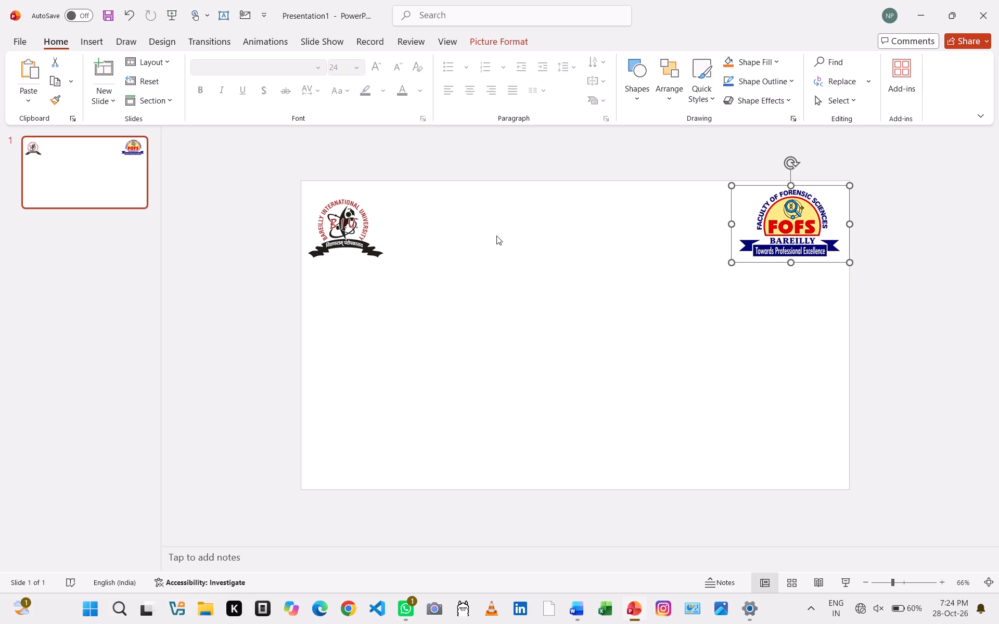
Shift the Bareilly International University logo to the slide's left edge and nudge both logos to nearly the same height near the top.
drag(347, 220, 343, 213)
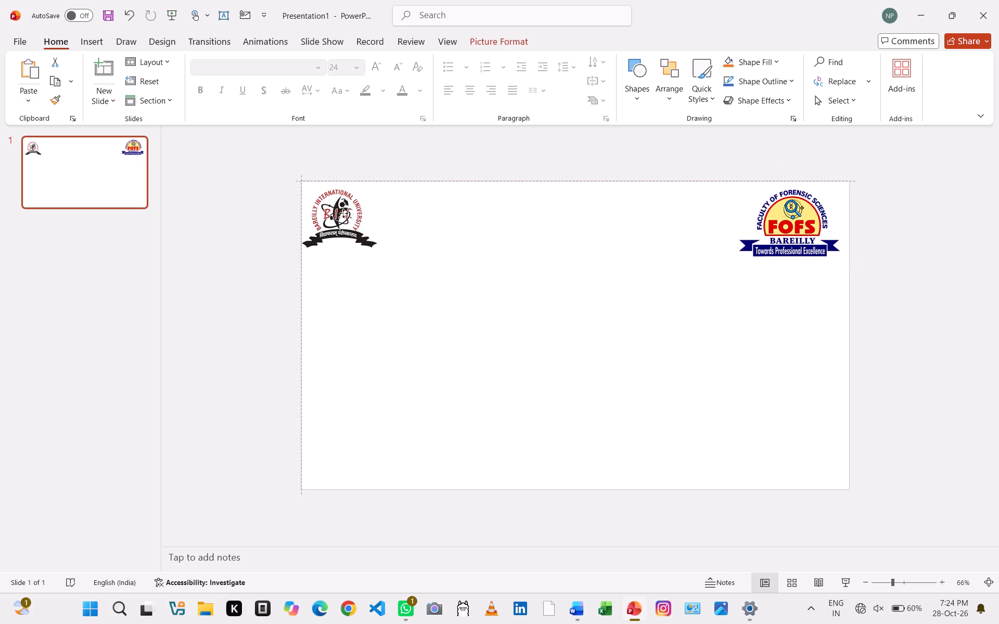
drag(343, 213, 343, 215)
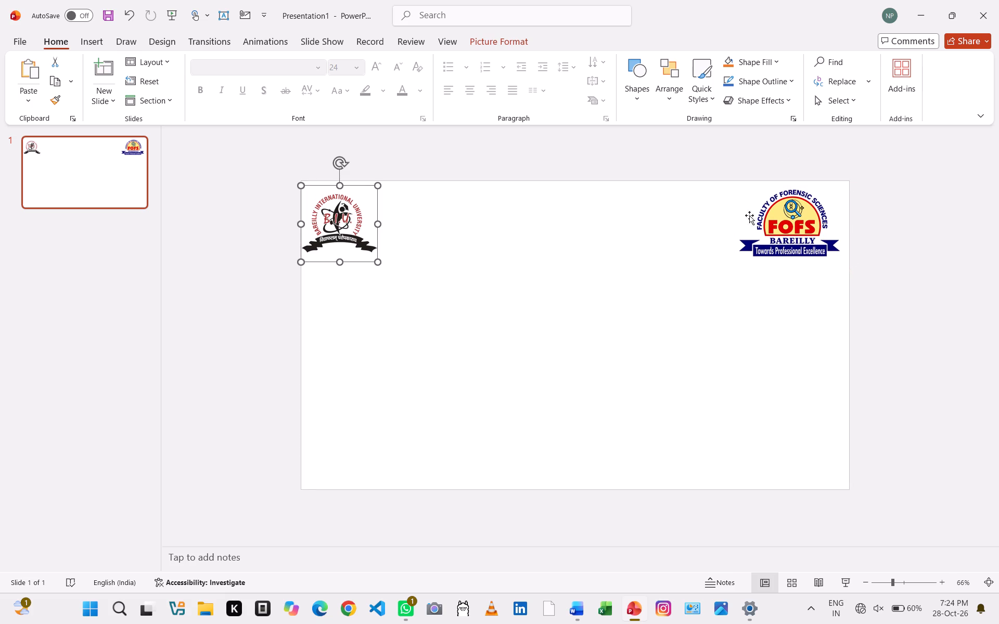
click(784, 213)
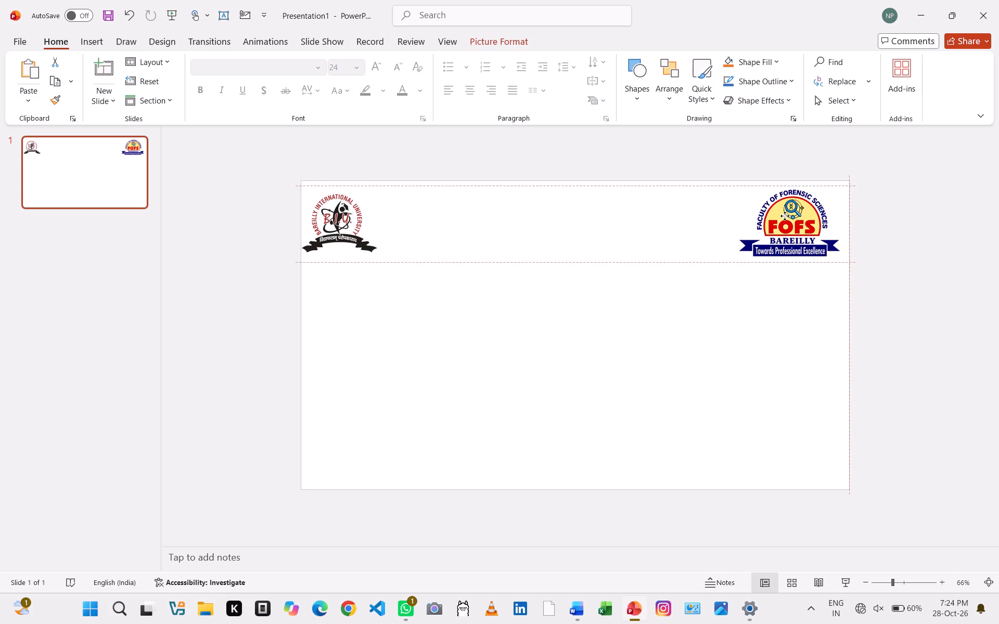
click(785, 216)
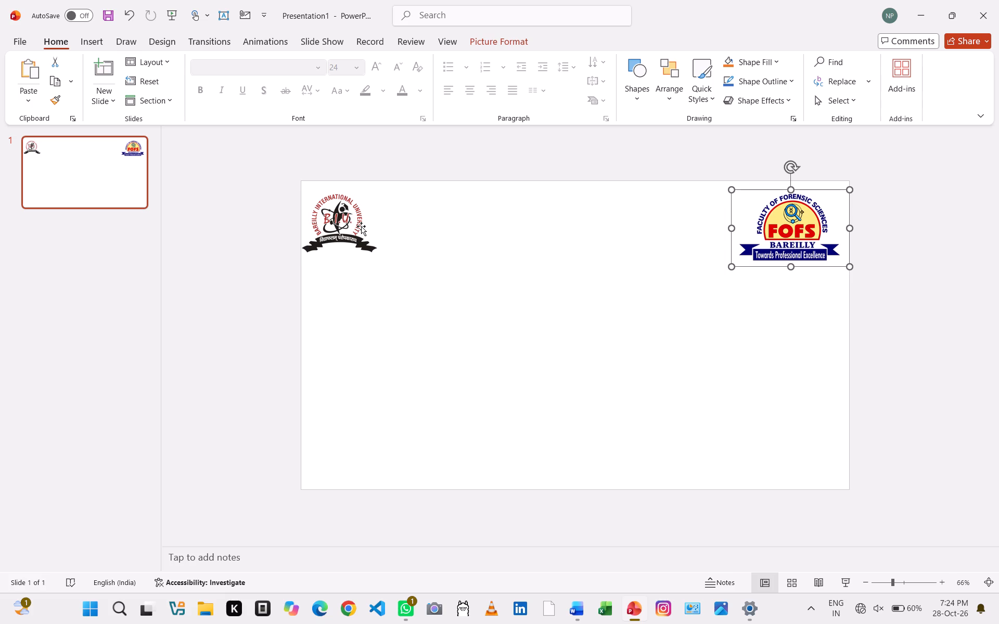
Widen the Bareilly International University logo slightly by stretching its right side.
click(361, 226)
drag(378, 225, 389, 226)
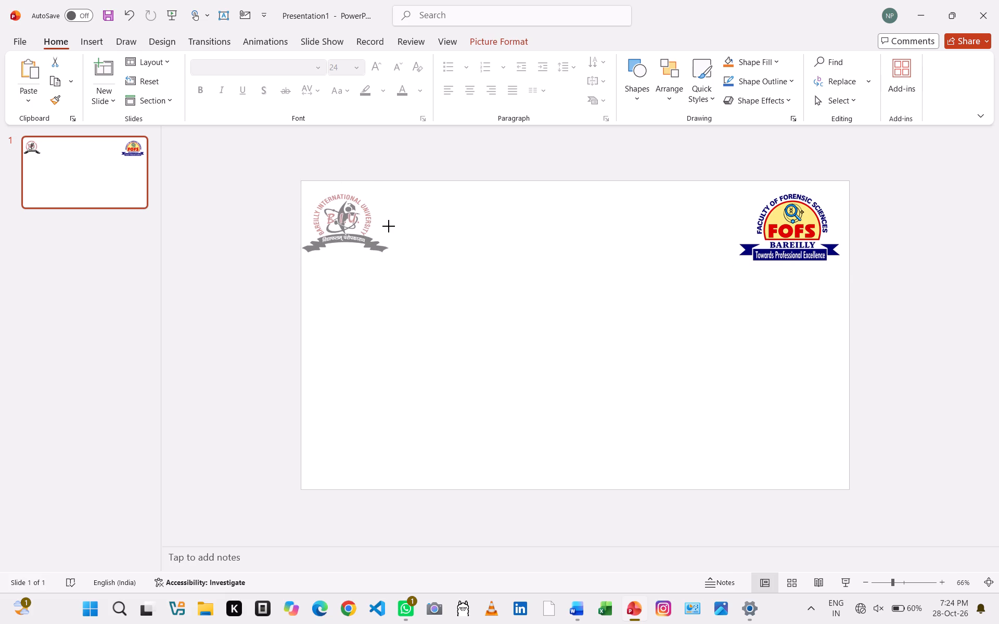
drag(389, 226, 391, 226)
click(251, 275)
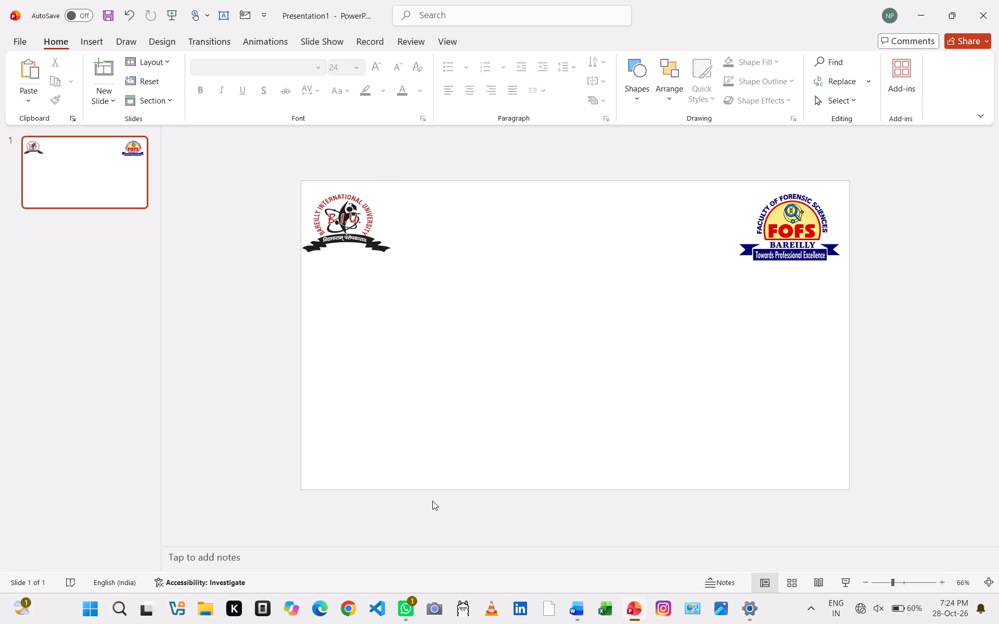
Copy the three-line university and faculty heading from the Word cover page and paste it onto the PowerPoint slide.
click(577, 599)
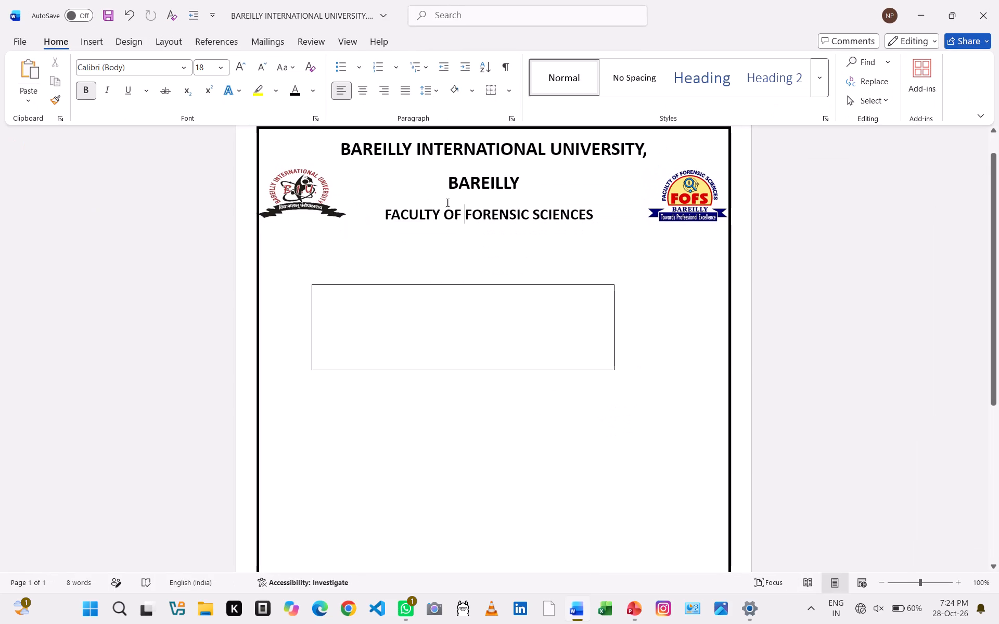
drag(341, 143, 594, 218)
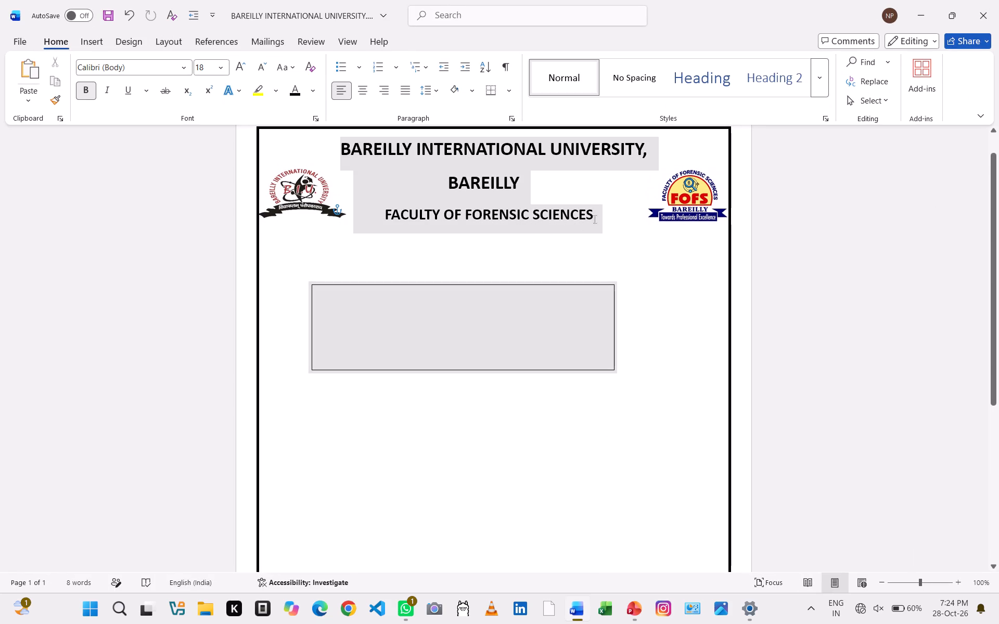
drag(594, 218, 610, 212)
key(ctrl+c)
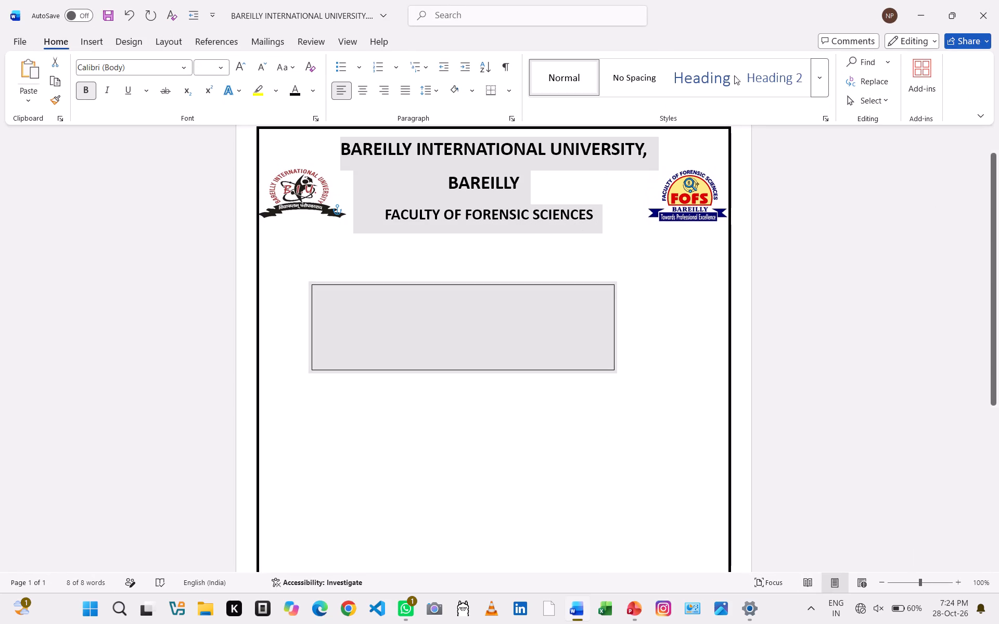
click(924, 7)
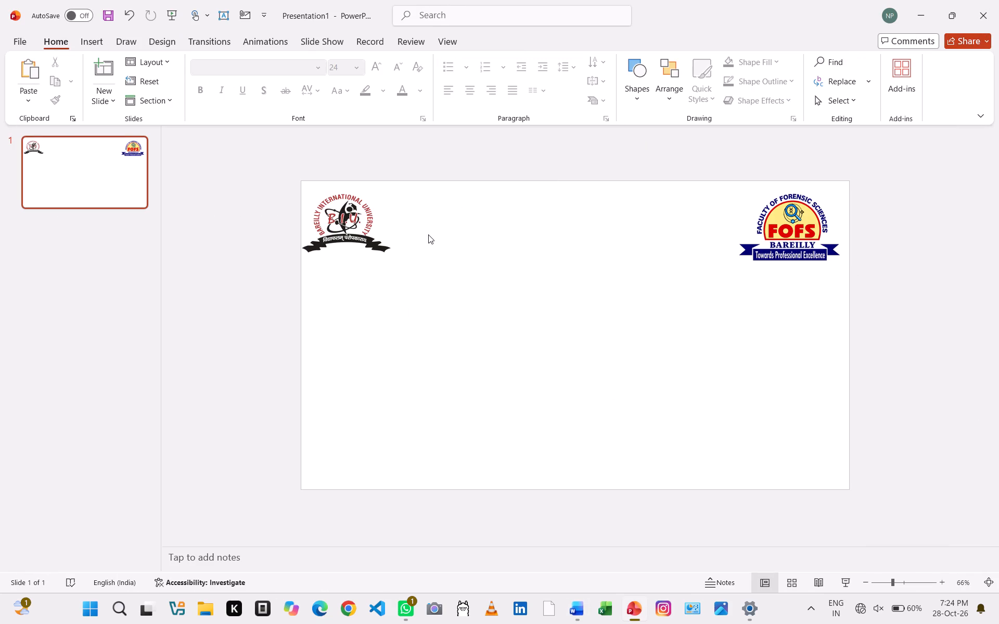
click(428, 235)
click(529, 248)
key(ctrl+v)
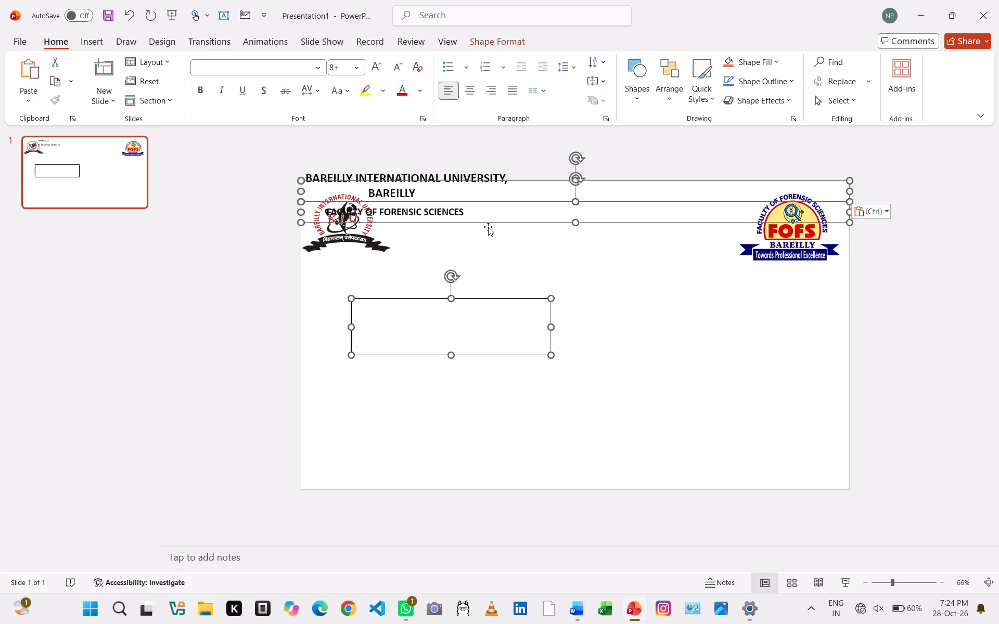
right_click(518, 300)
click(545, 334)
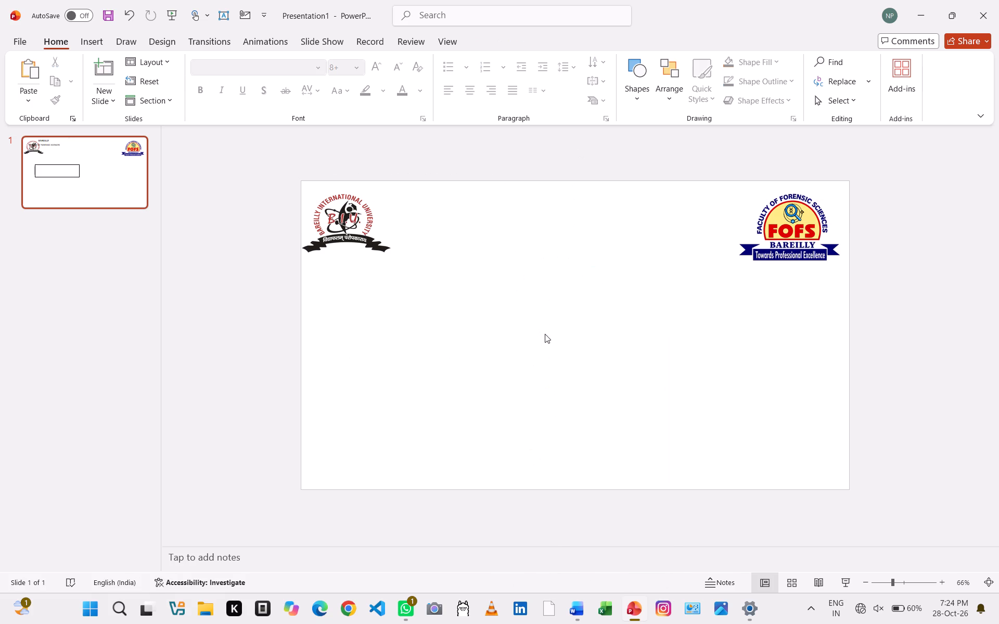
click(545, 334)
key(ctrl+v)
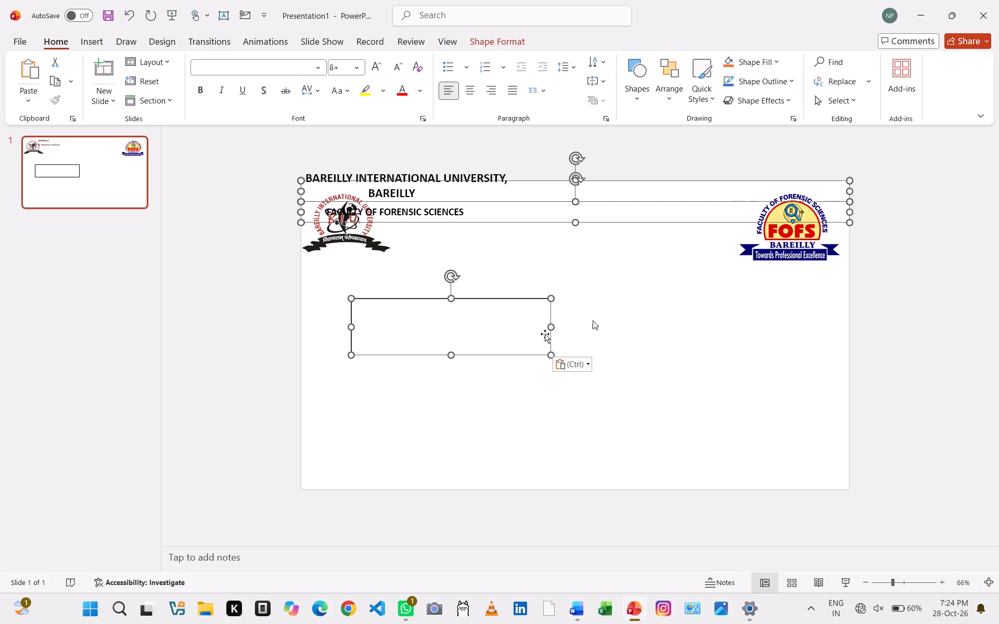
Delete the empty rectangle that was pasted along with the heading text.
click(602, 327)
click(516, 296)
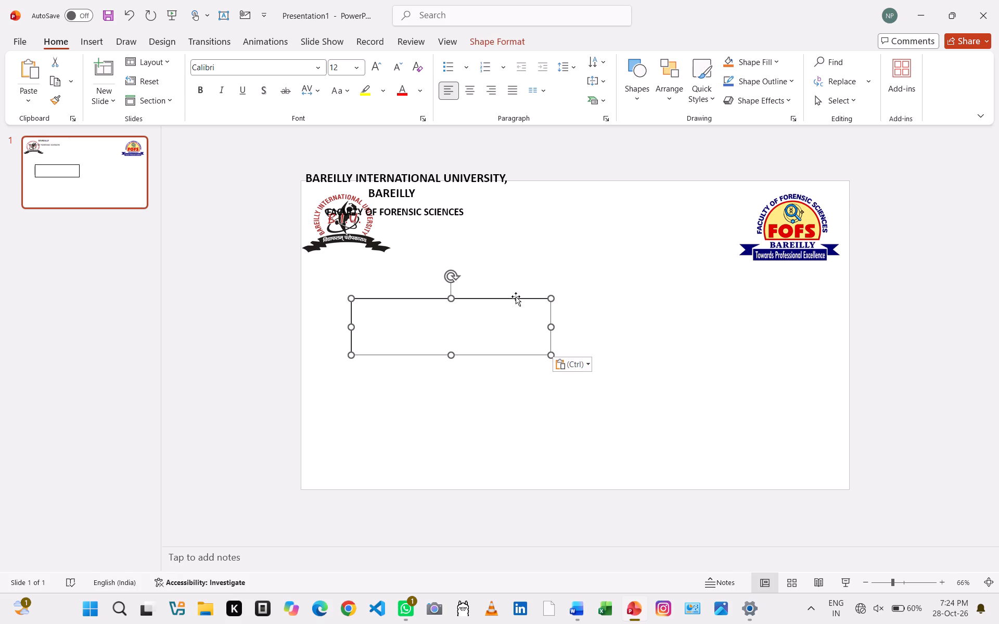
key(Delete)
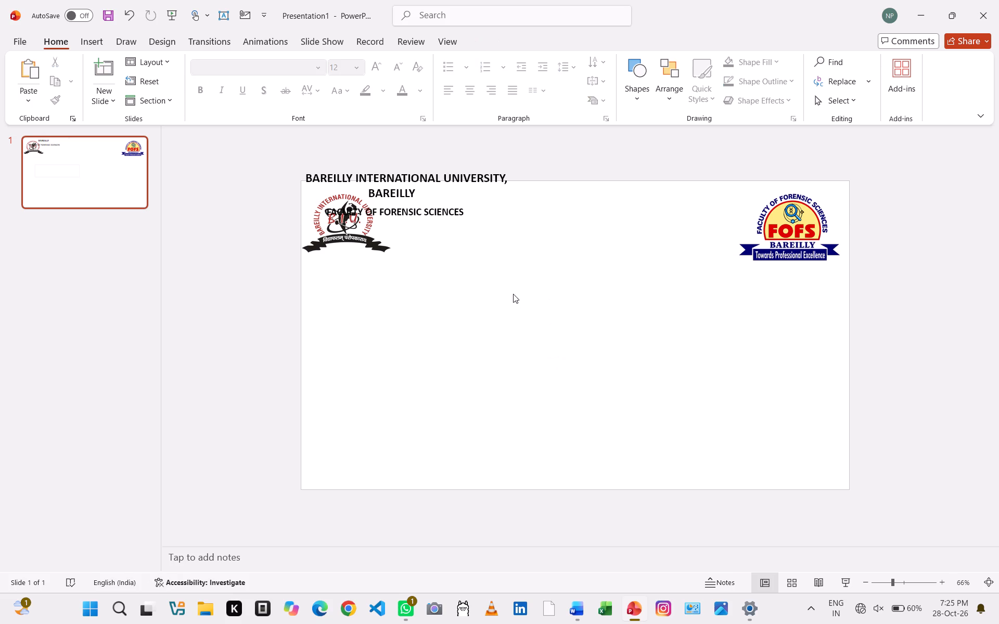
Move the BAREILLY INTERNATIONAL UNIVERSITY, BAREILLY text box between the two logos near the slide's top.
click(394, 179)
click(385, 175)
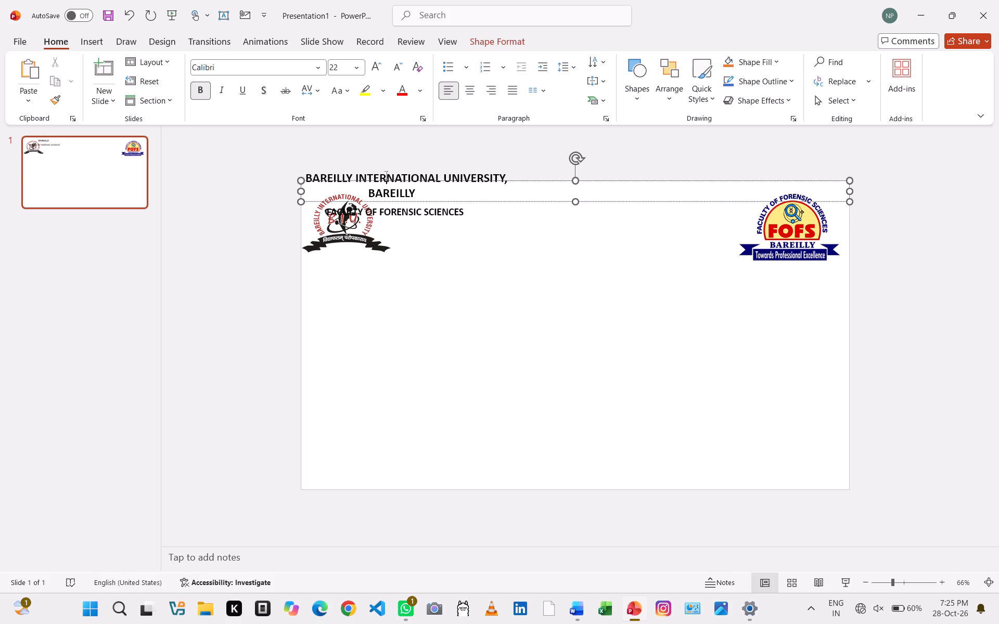
drag(570, 180, 567, 215)
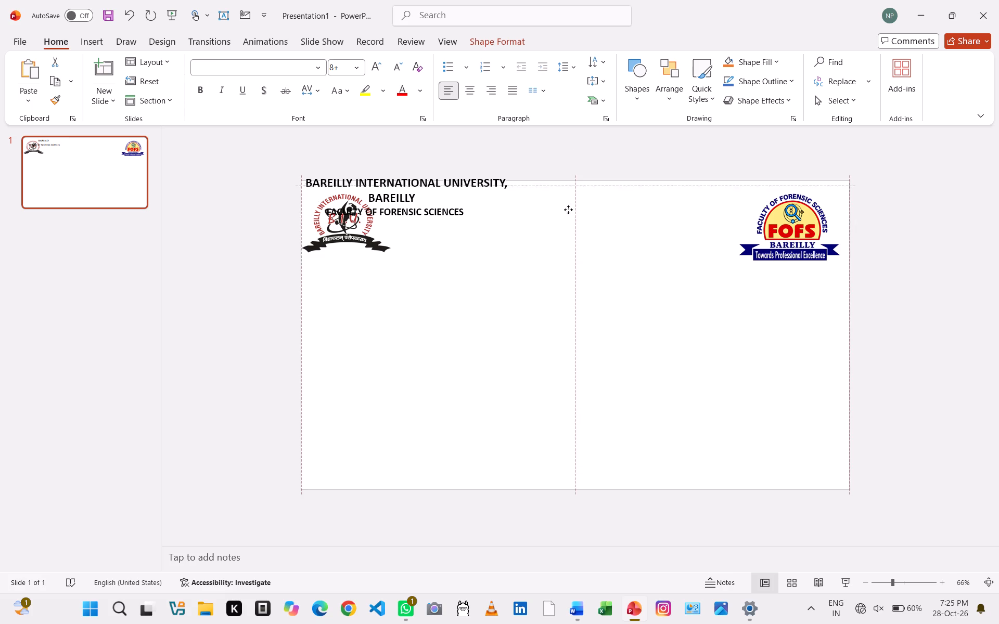
drag(567, 215, 691, 201)
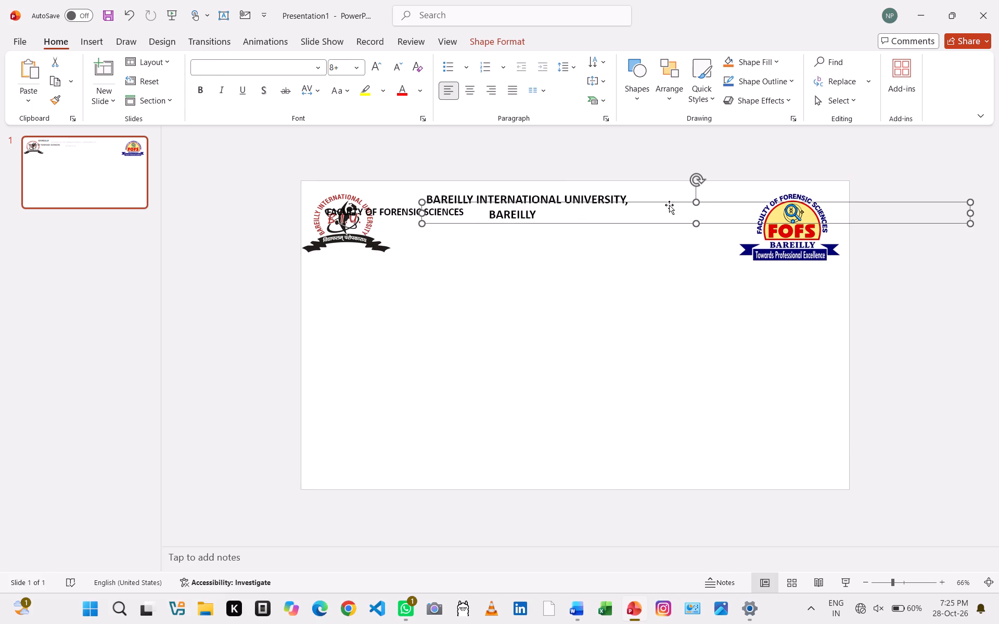
Move the FACULTY OF FORENSIC SCIENCES text box off the logo, below the university heading.
click(377, 213)
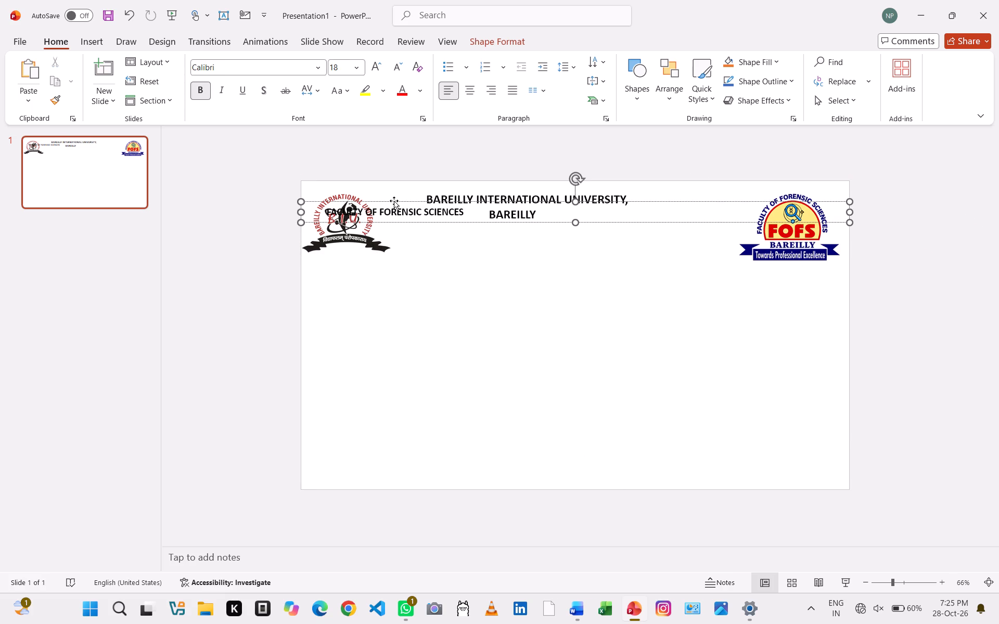
drag(394, 201, 514, 248)
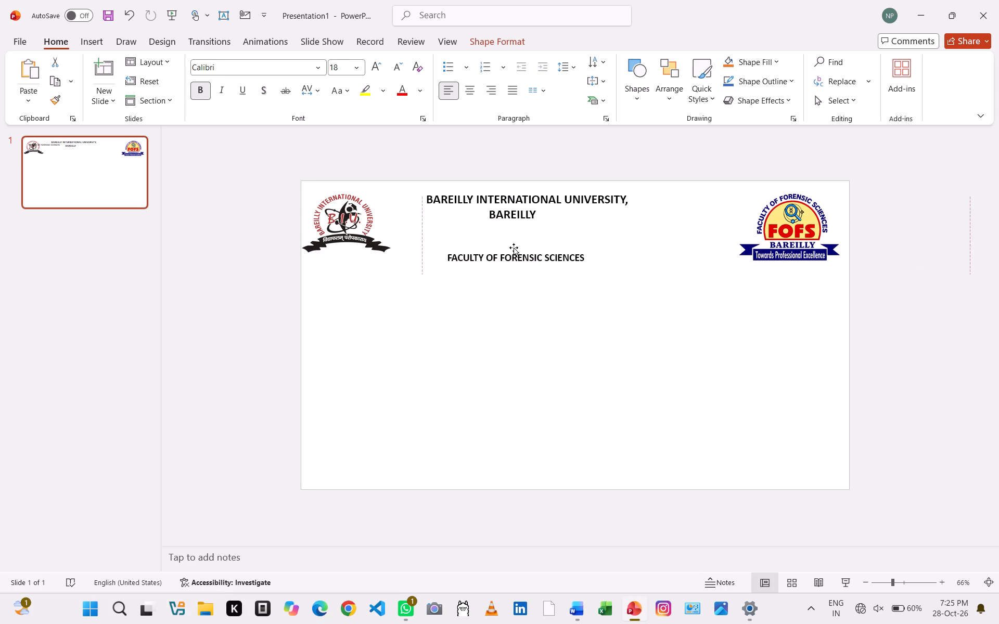
Resize the university heading's text box so it fits closely around its two lines, clear of the FOFS logo.
click(426, 198)
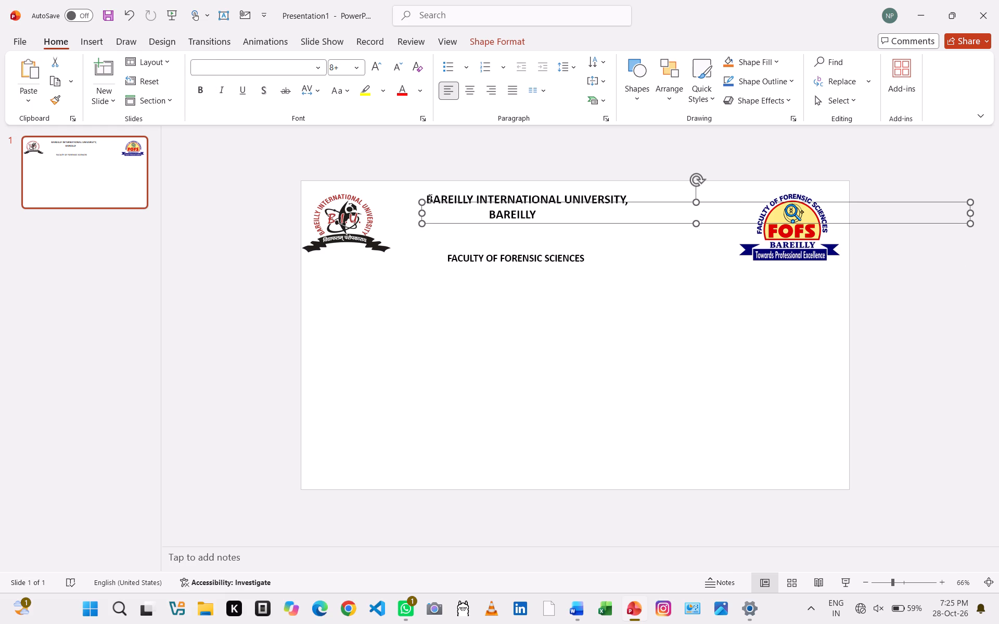
click(420, 202)
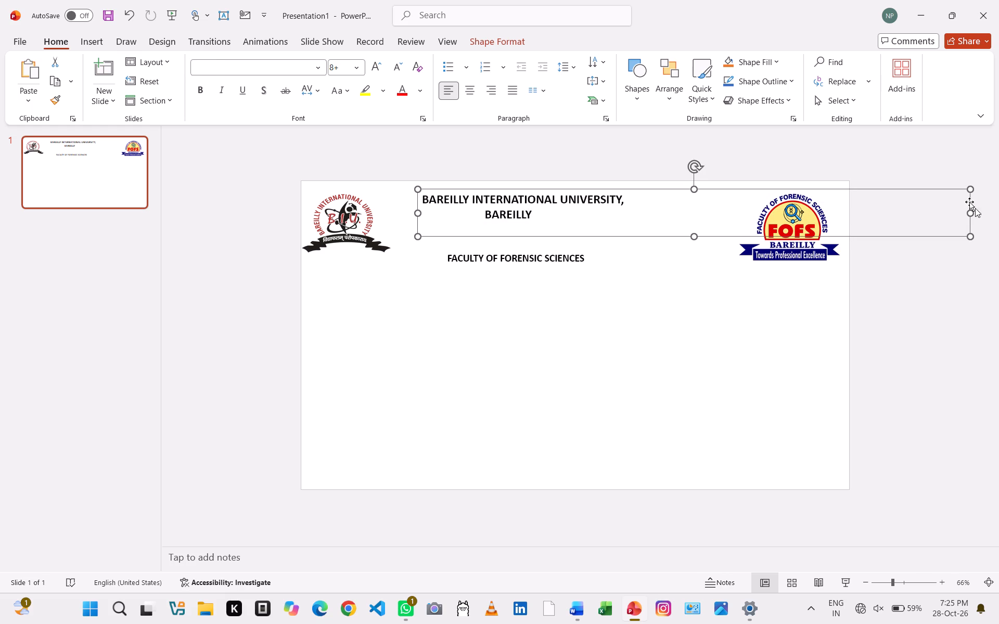
drag(972, 213, 644, 219)
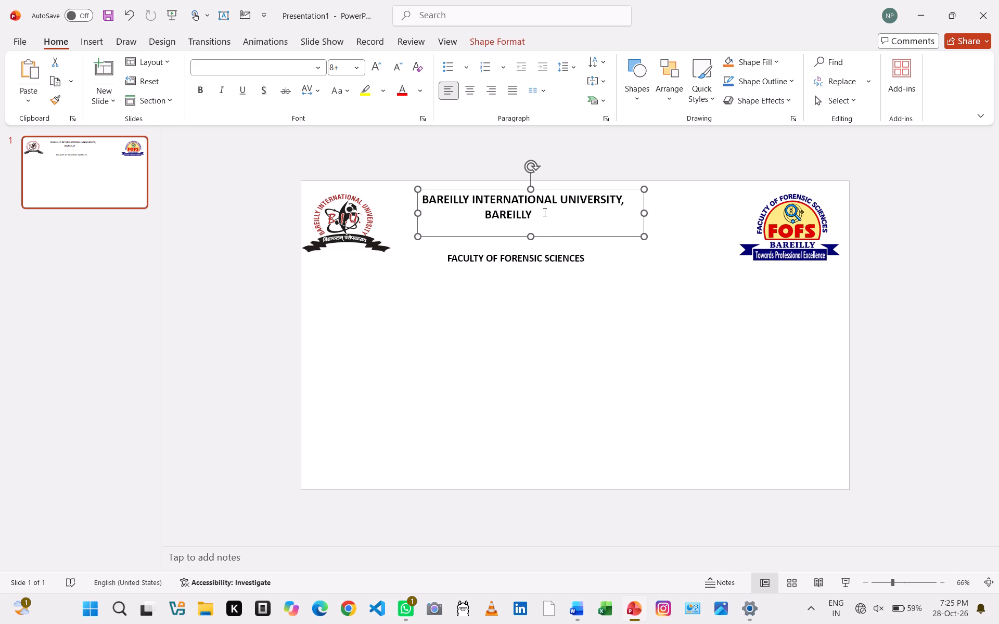
Set the font of the BAREILLY INTERNATIONAL UNIVERSITY, BAREILLY heading to Calibri (Body).
drag(544, 215, 414, 197)
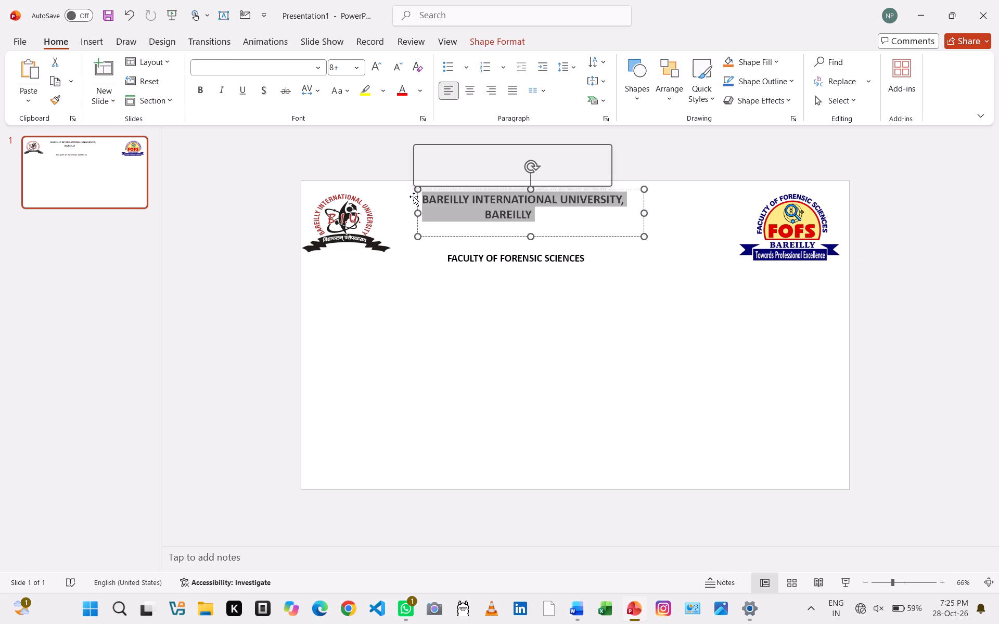
click(321, 69)
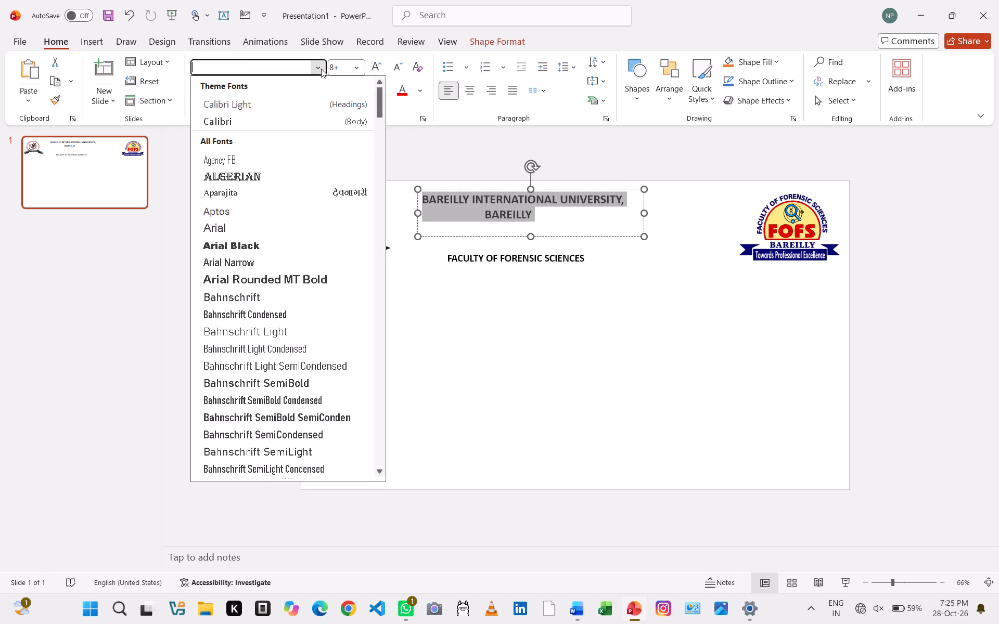
click(255, 124)
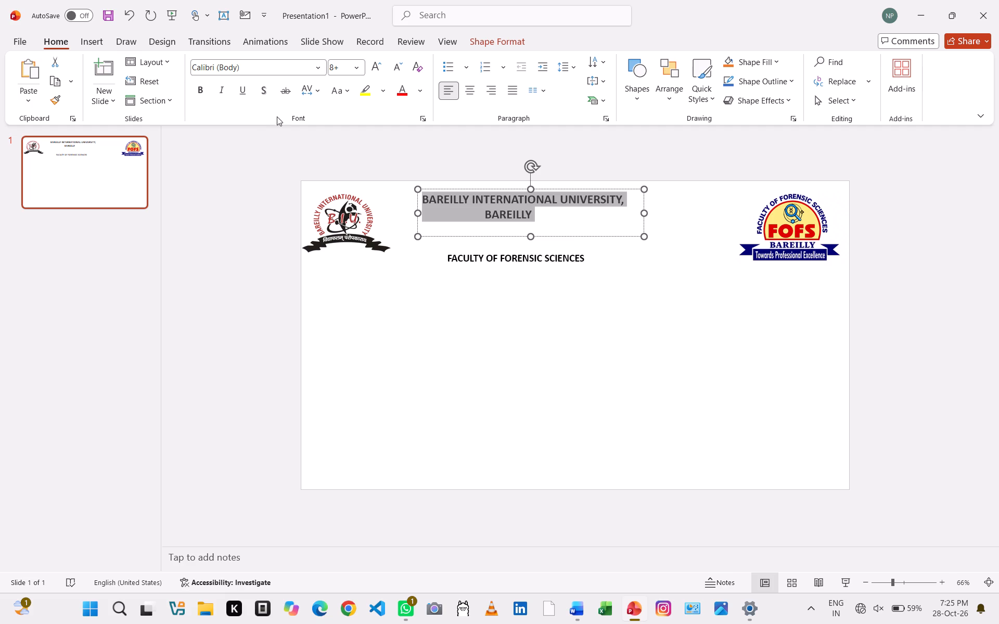
Set the BAREILLY INTERNATIONAL UNIVERSITY, BAREILLY heading to bold at font size 32.
click(203, 91)
click(203, 91)
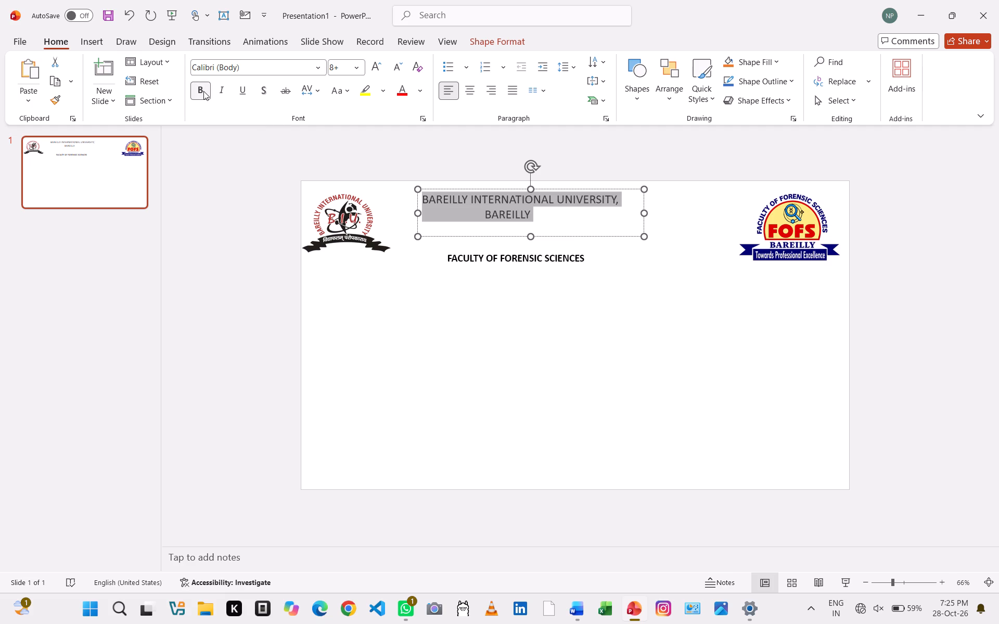
click(358, 63)
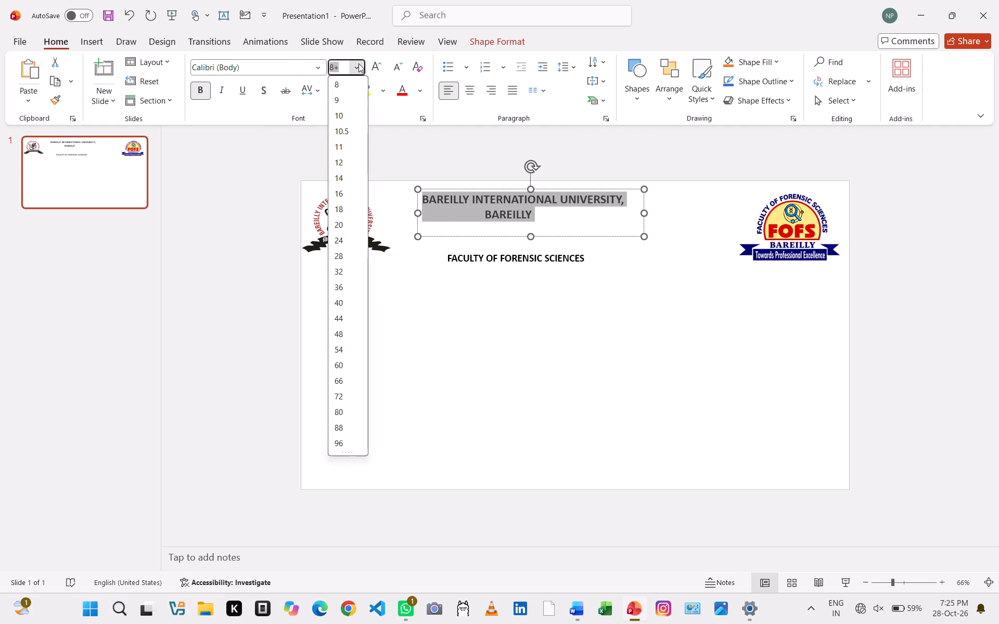
click(337, 273)
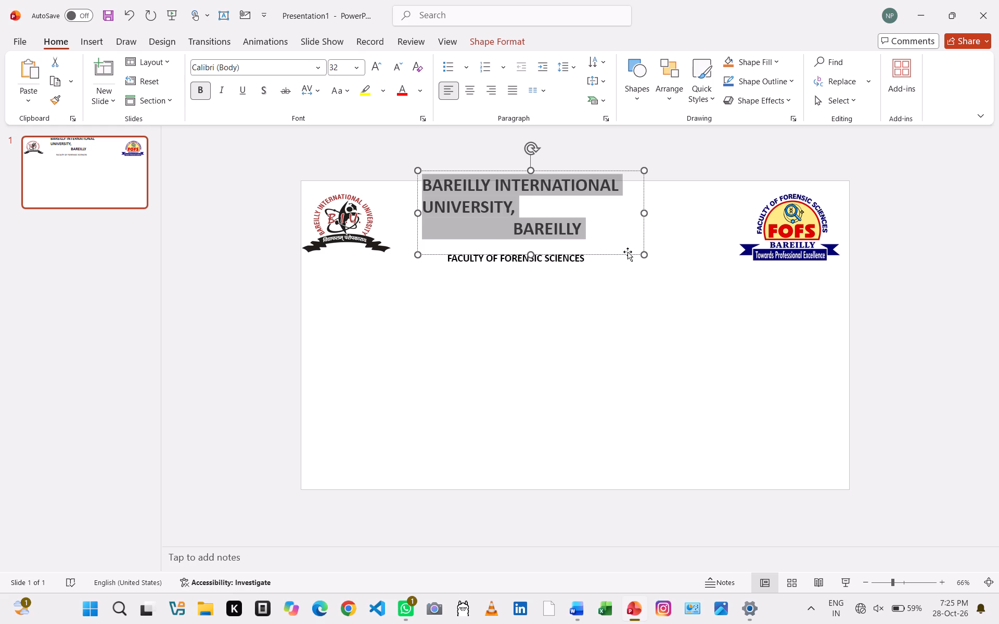
Widen the university heading's text box so the text fits on two lines, and place it between the logos near the slide's top edge.
drag(647, 254, 709, 280)
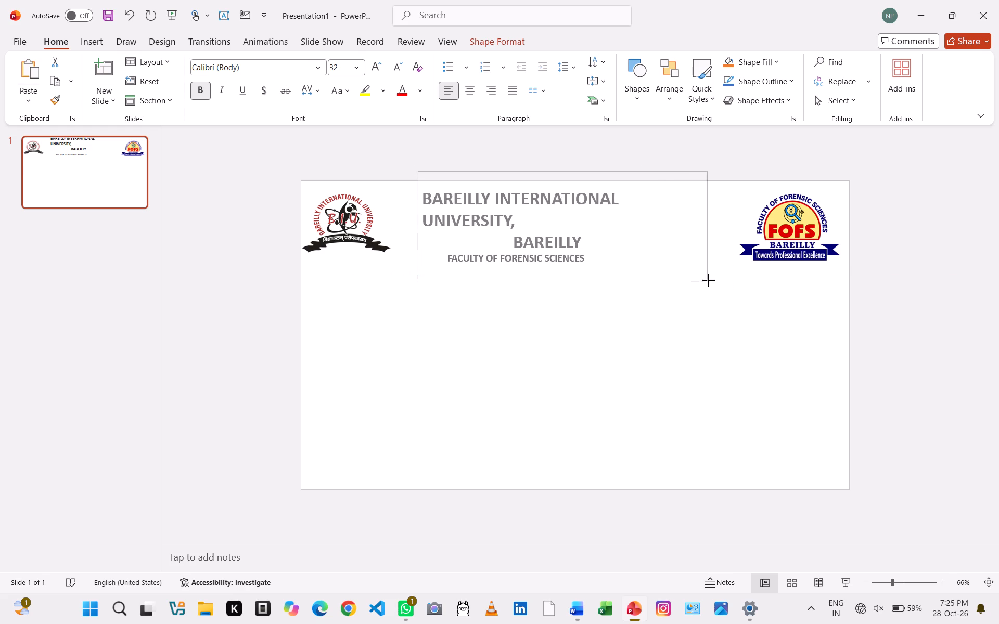
drag(709, 280, 750, 309)
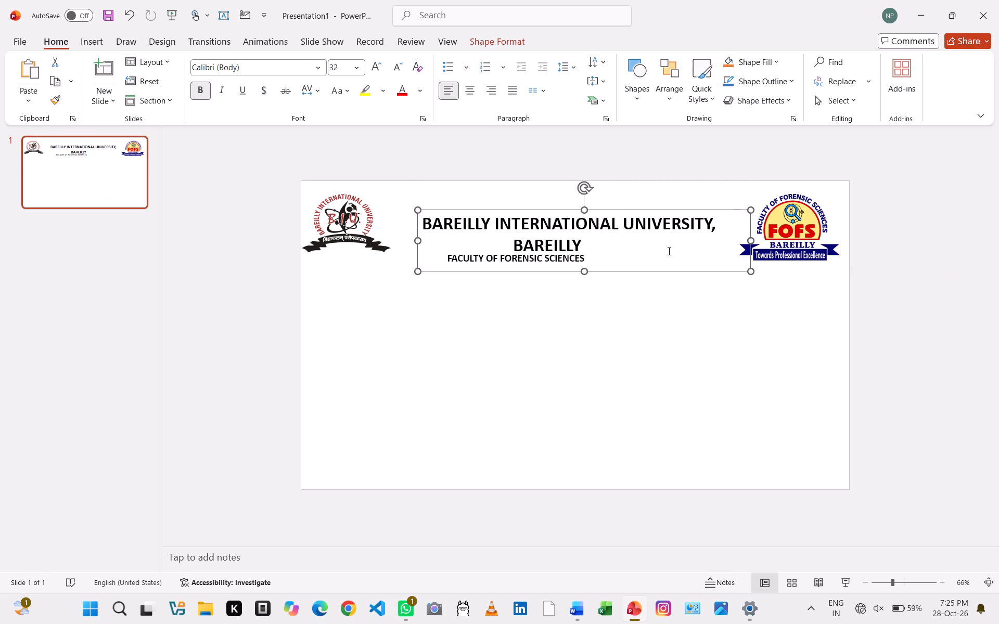
drag(563, 209, 550, 194)
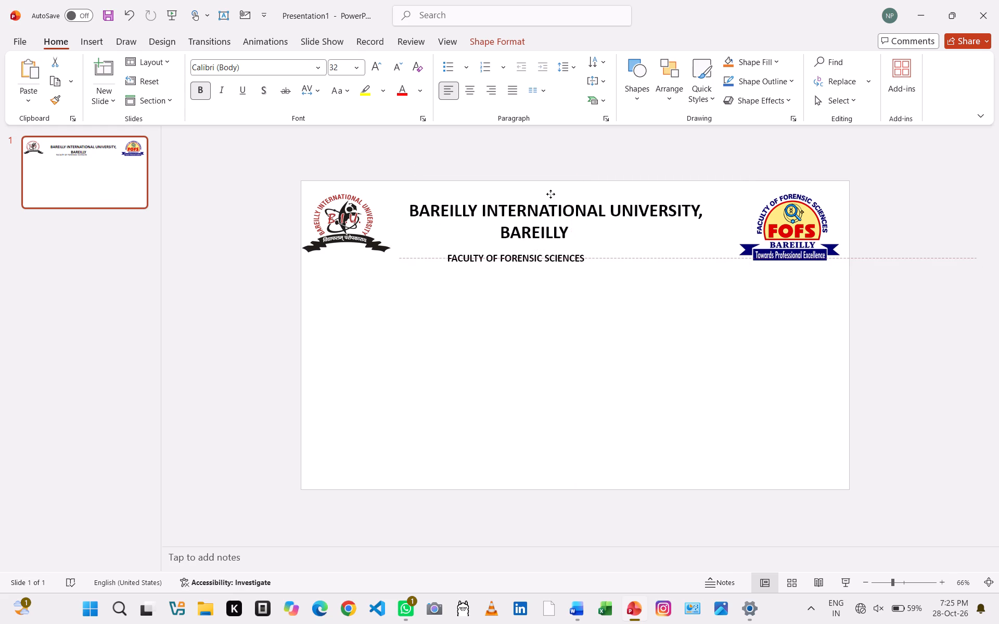
drag(550, 194, 549, 188)
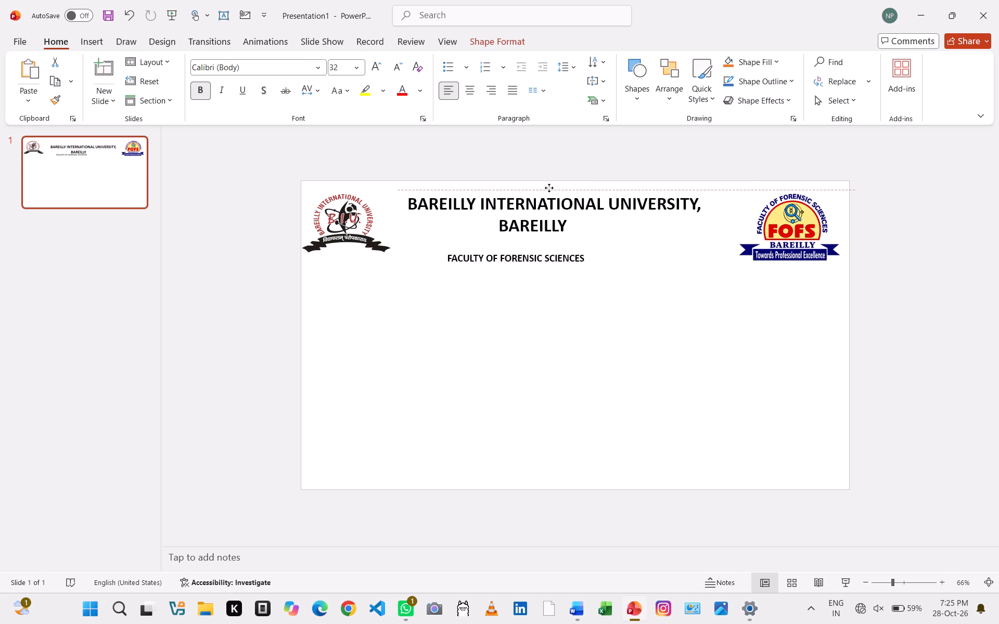
drag(549, 188, 549, 185)
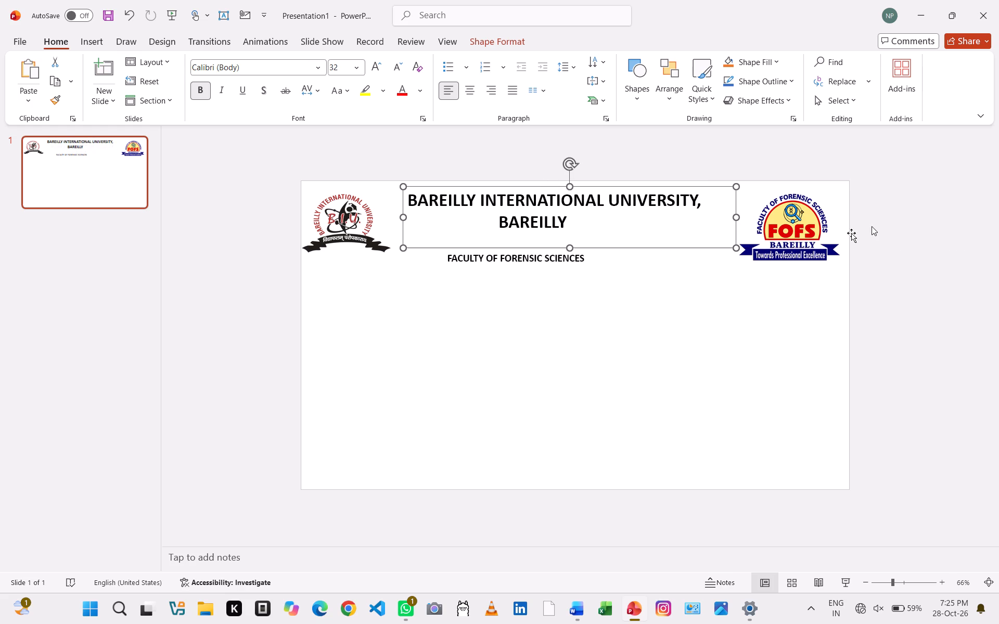
click(876, 225)
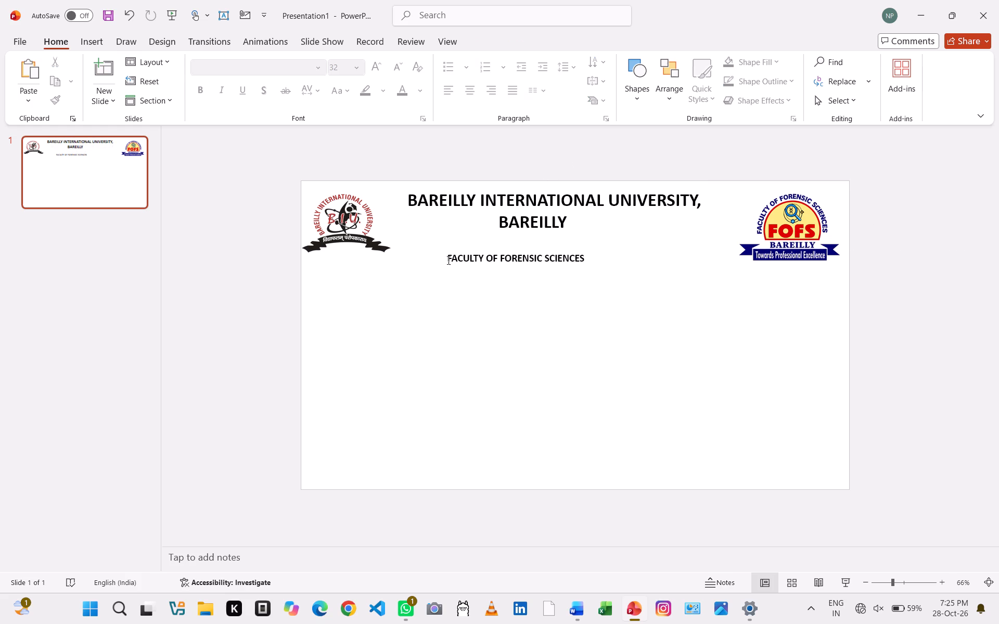
Set the FACULTY OF FORENSIC SCIENCES text to size 28 and resize its text box to hold it on one line between the logos.
drag(445, 259, 622, 266)
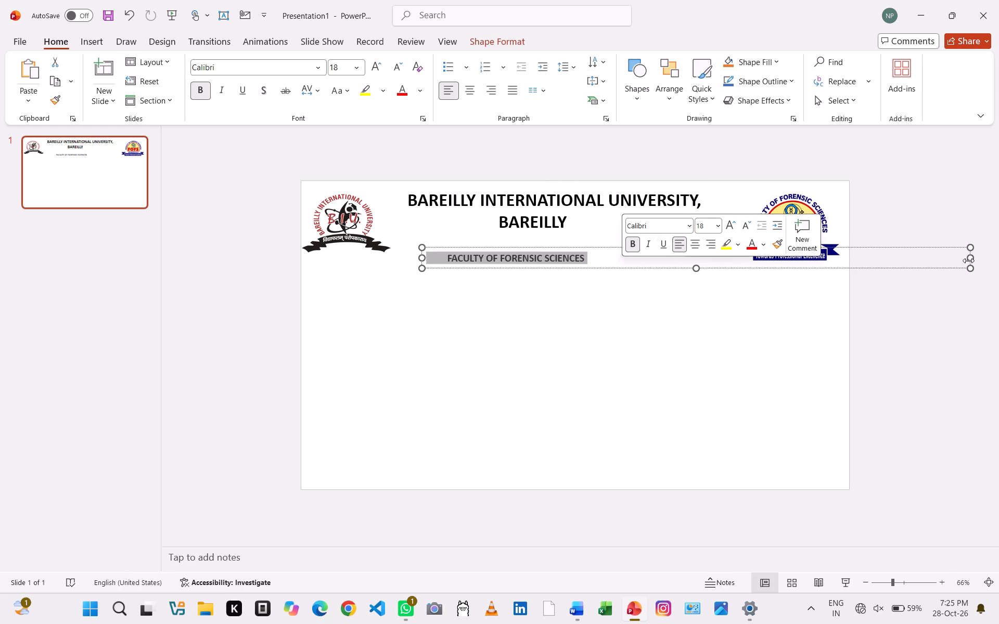
drag(969, 259, 655, 252)
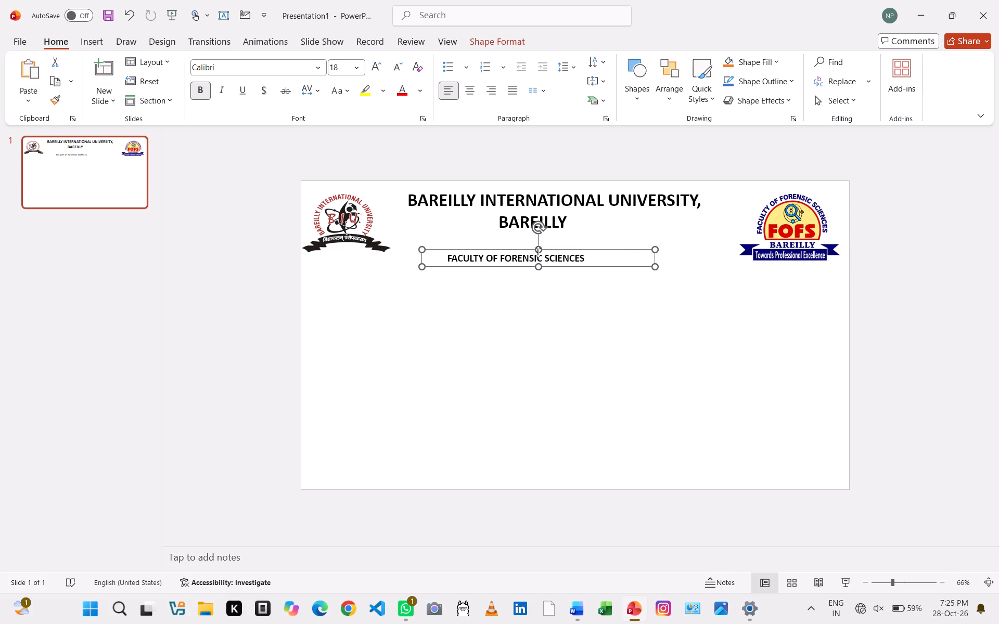
click(538, 252)
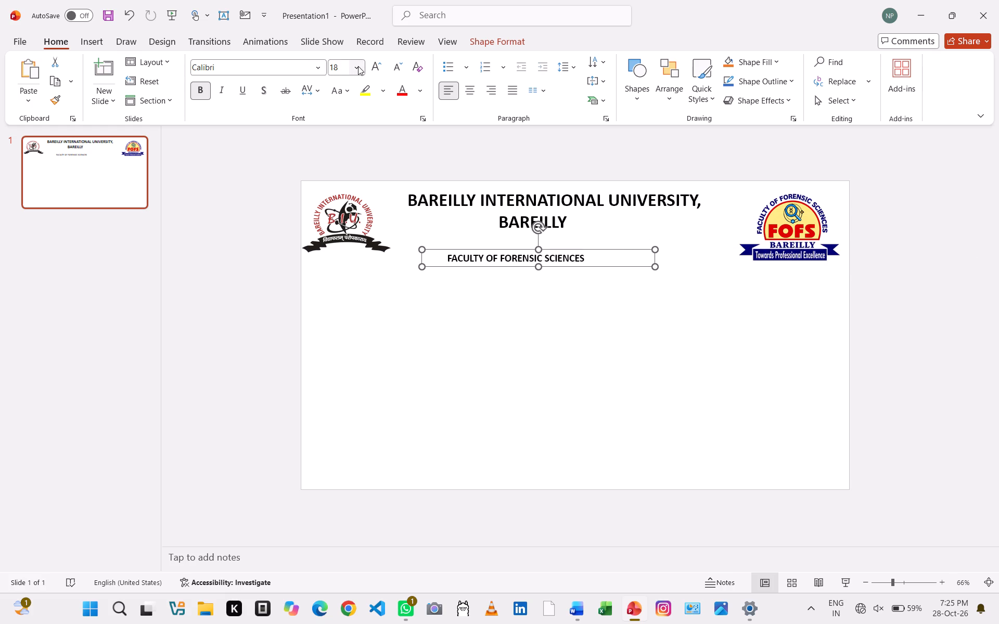
click(358, 67)
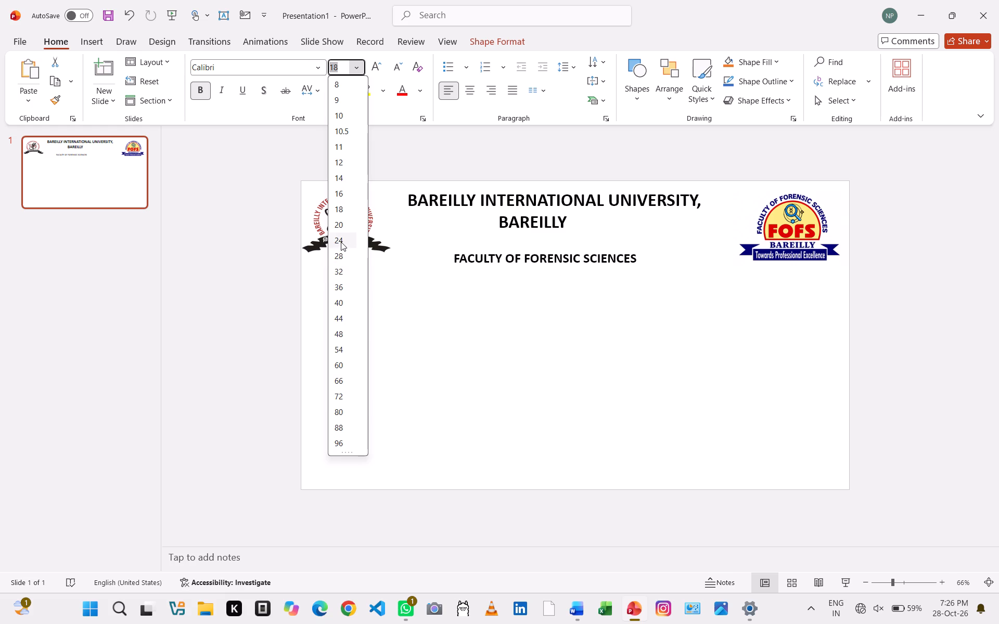
click(346, 254)
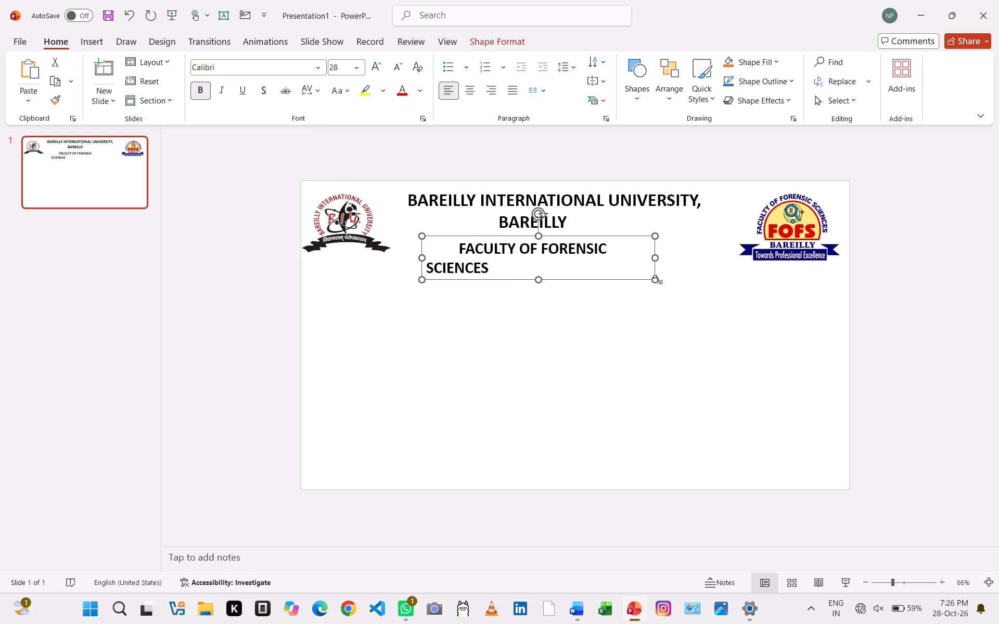
drag(655, 279, 705, 284)
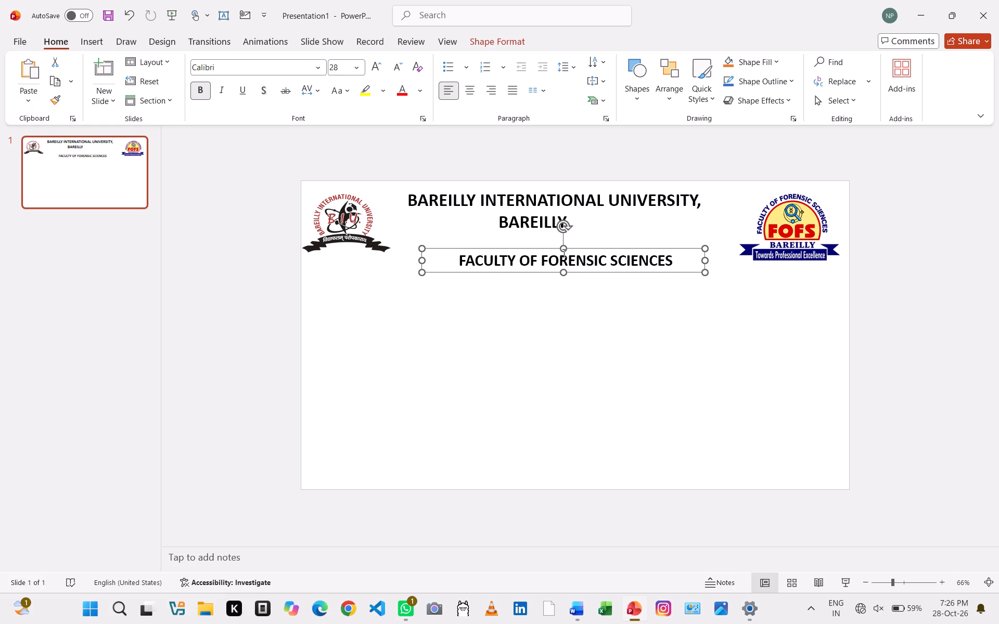
Move the FACULTY OF FORENSIC SCIENCES text box up close beneath the university heading.
drag(558, 248, 533, 241)
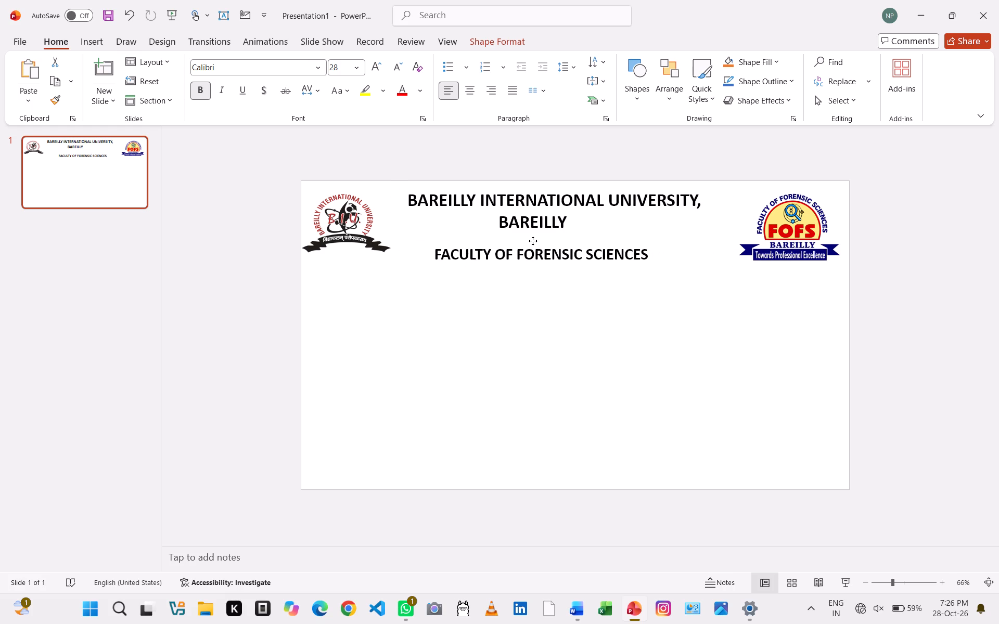
drag(533, 241, 527, 238)
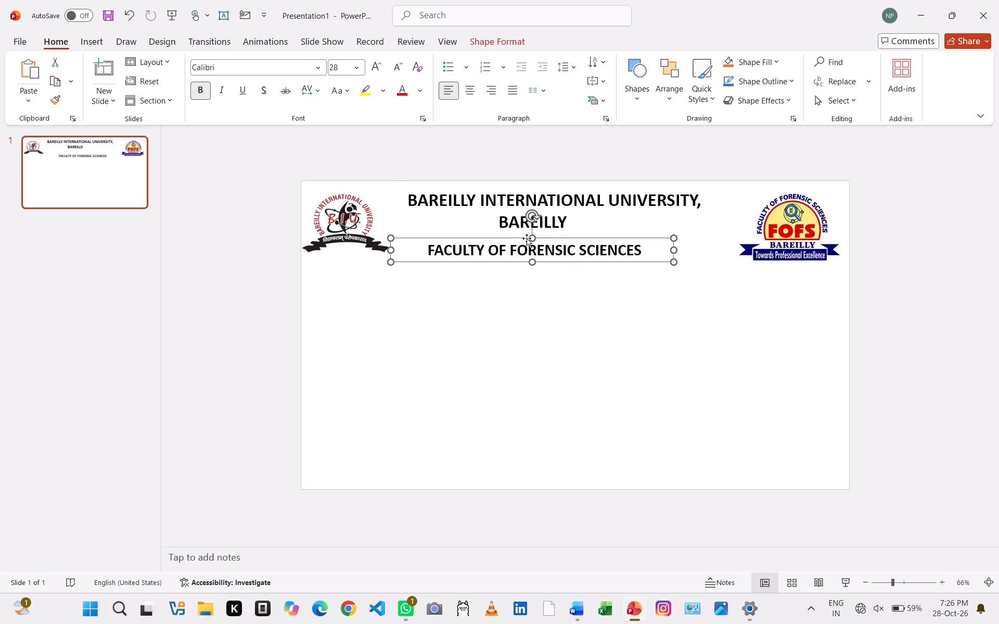
click(881, 241)
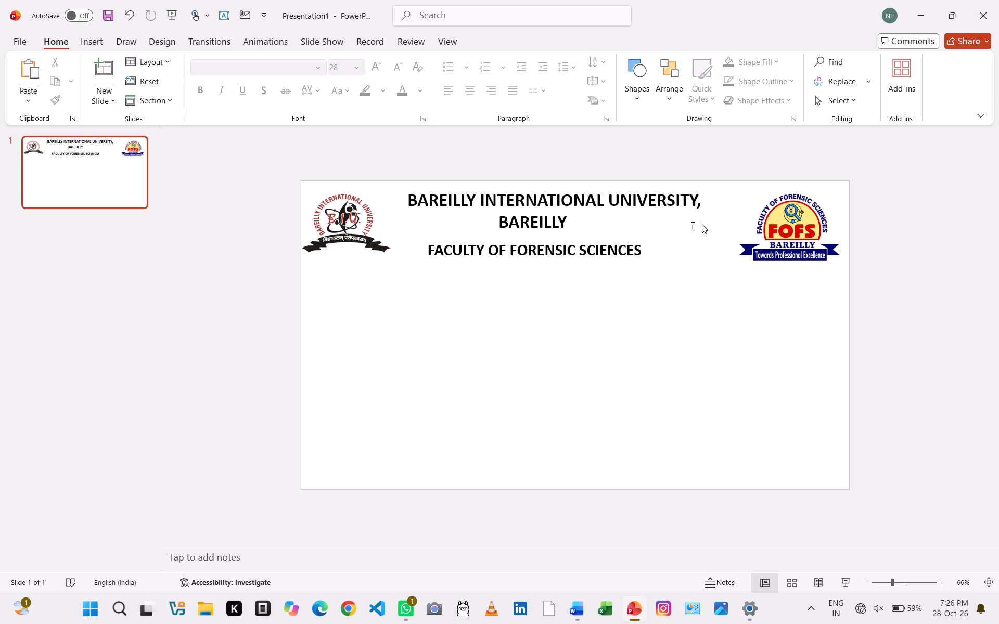
Stretch the Bareilly International University logo slightly wider towards the heading text.
click(349, 228)
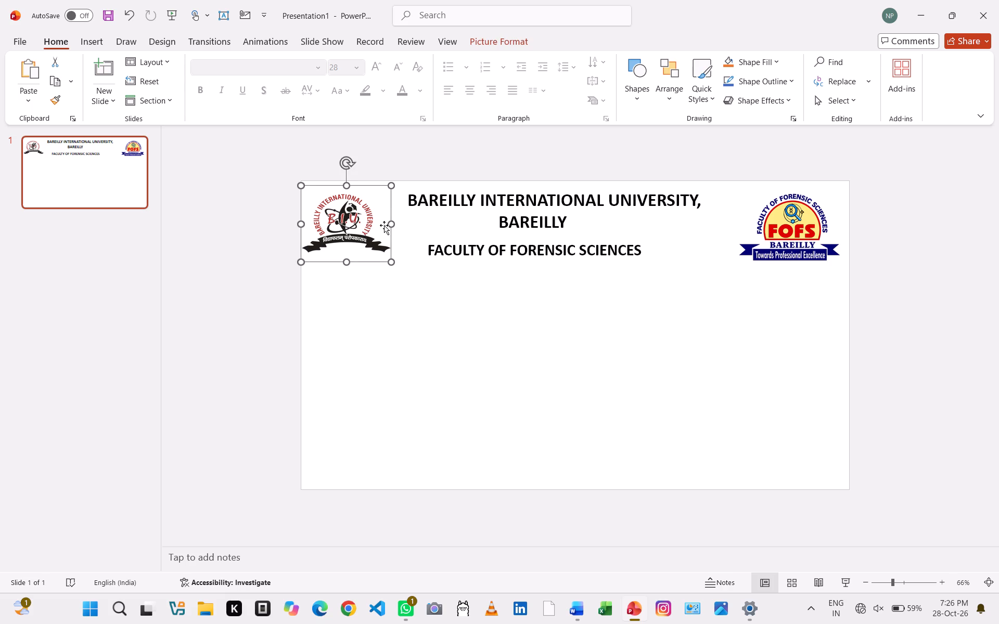
drag(390, 224, 402, 224)
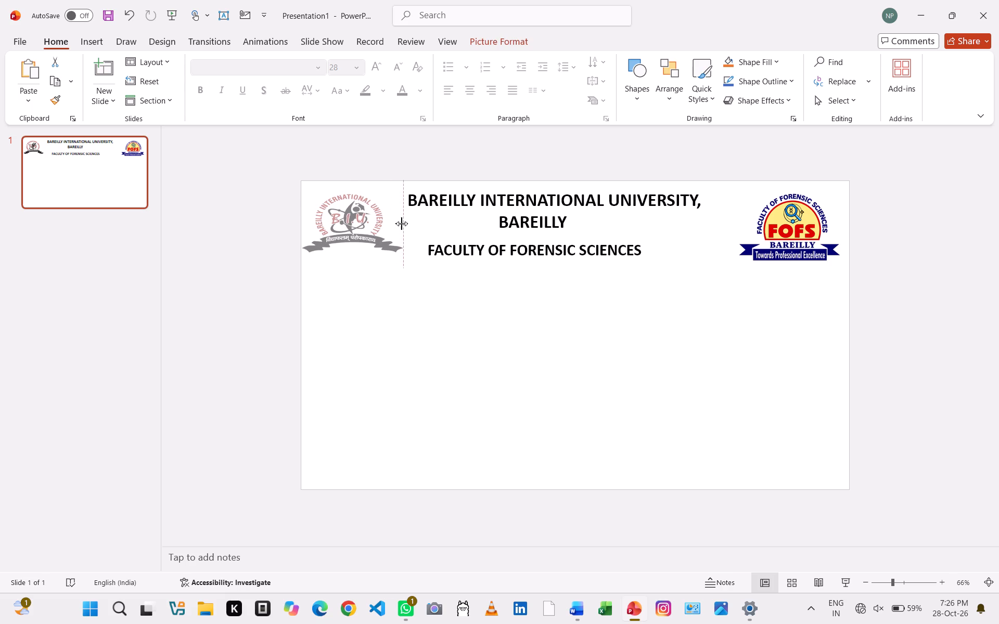
Indent both lines of the university heading by four extra spaces each to centre them between the logos.
click(408, 199)
key(space)
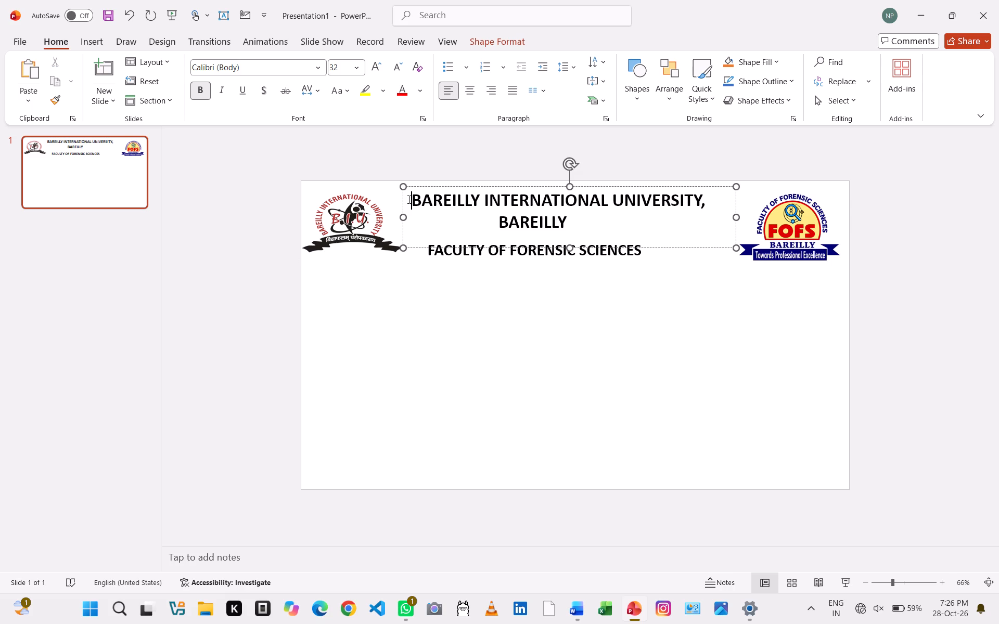
key(space)
key(space)
key(space)
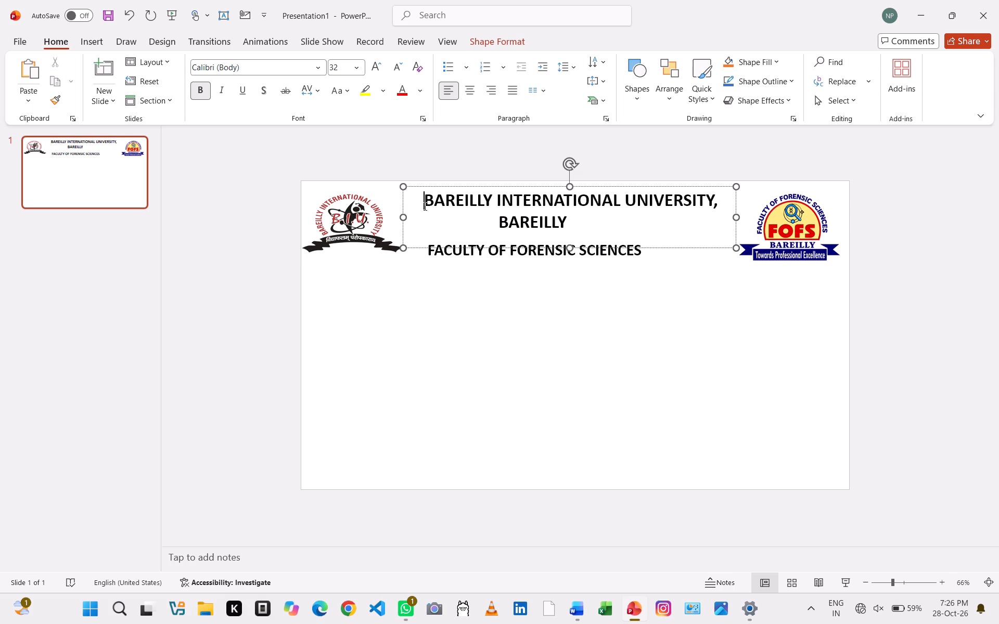
click(491, 225)
key(space)
key(space)
key(space)
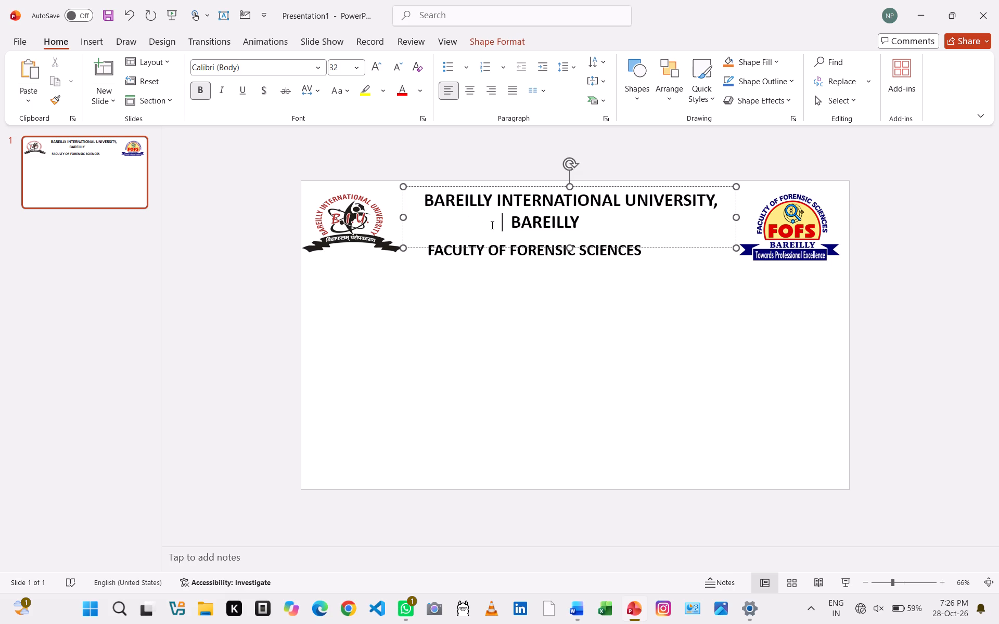
key(space)
Indent the FACULTY OF FORENSIC SCIENCES line by seven extra spaces, keeping it on one line beneath the university heading.
click(427, 250)
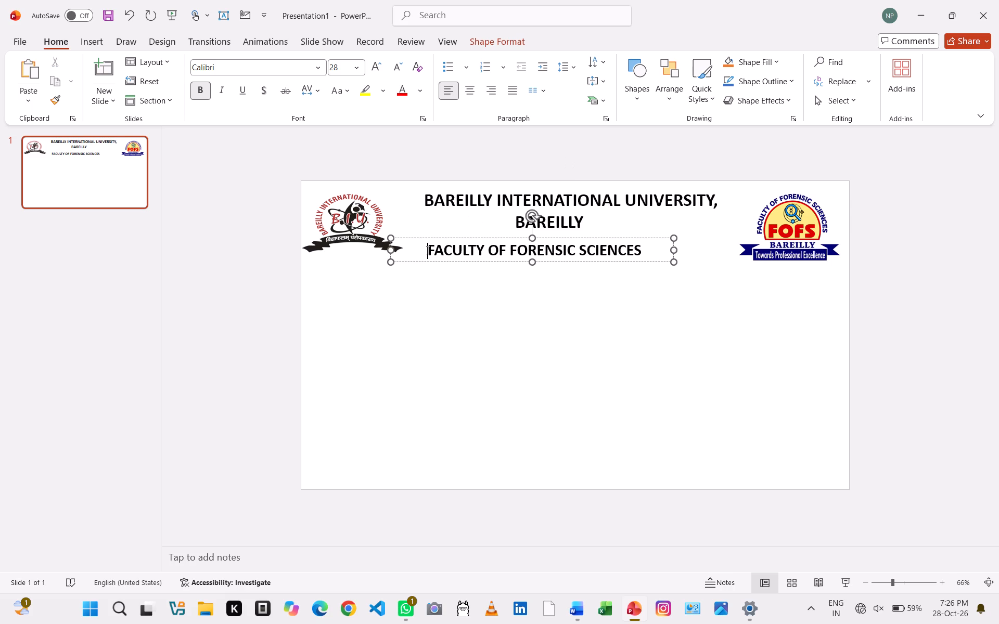
key(space)
key(space)
key(space)
key(space)
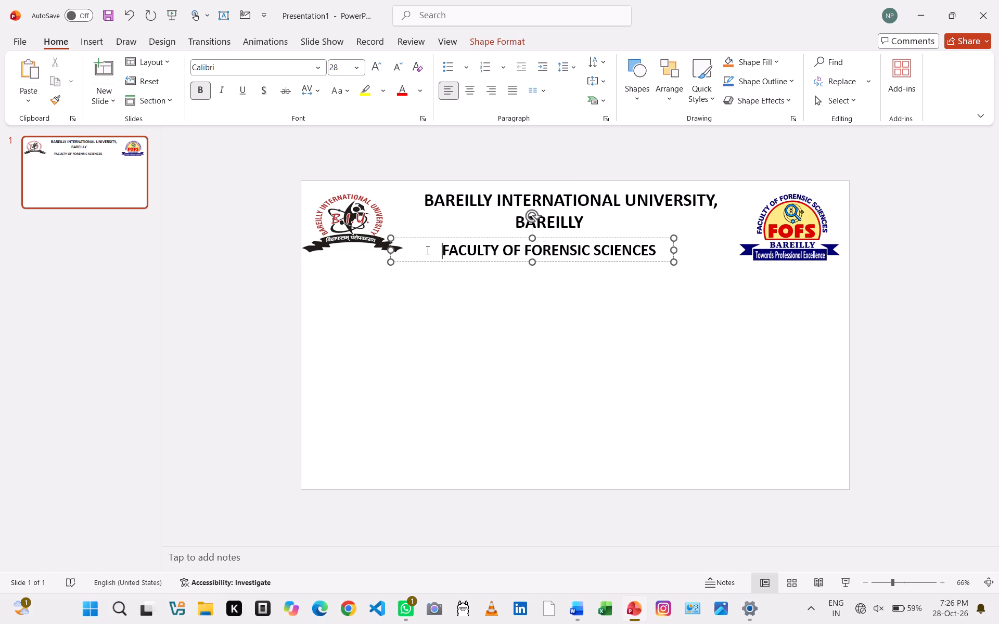
key(space)
key(space)
key(space)
key(space)
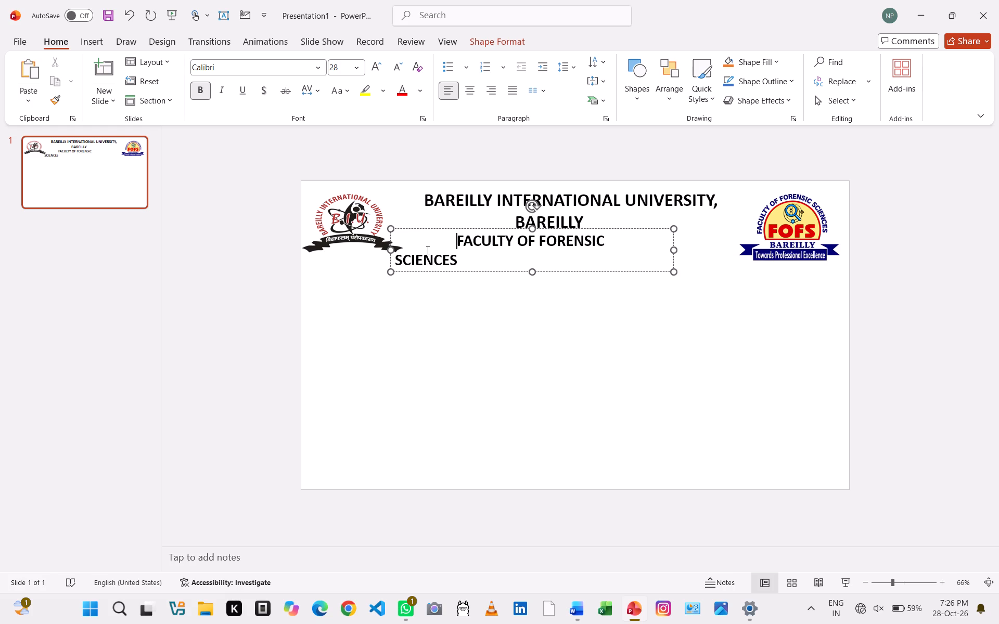
key(BackSpace)
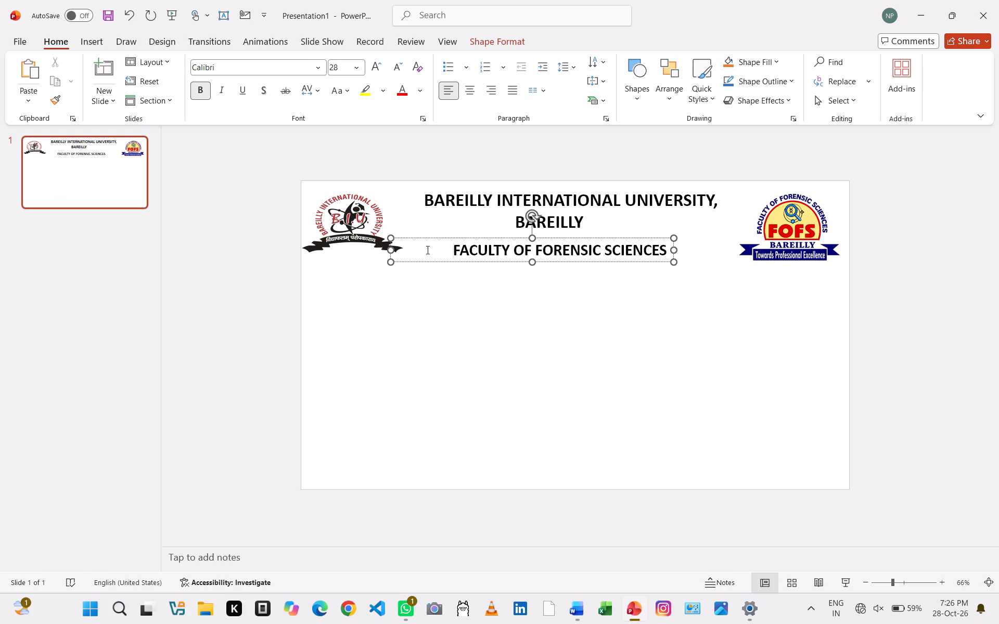
Shift the heading's second line, BAREILLY, over by one more leading space.
click(504, 224)
key(space)
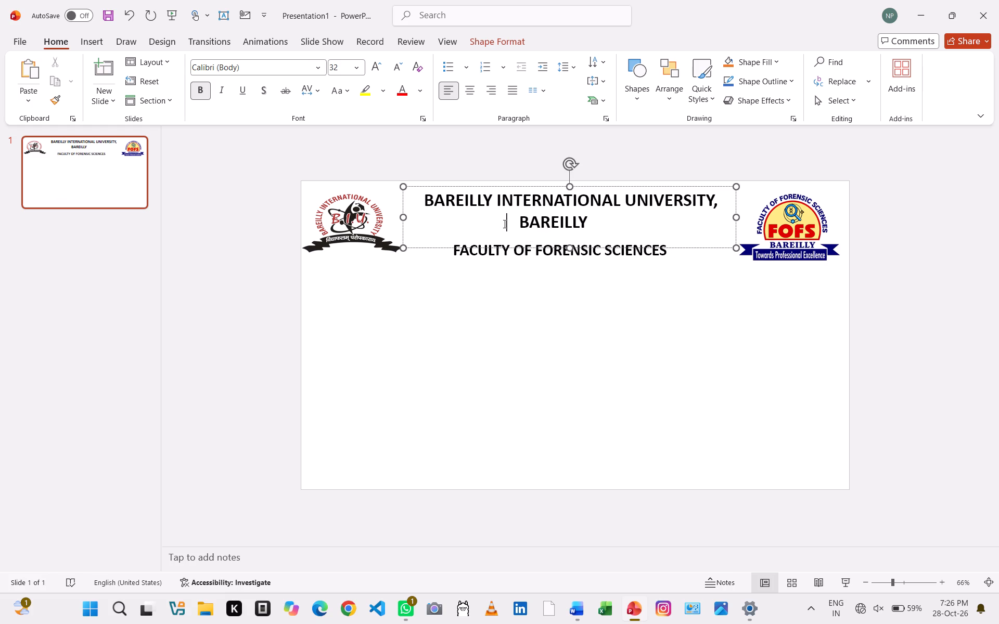
click(984, 215)
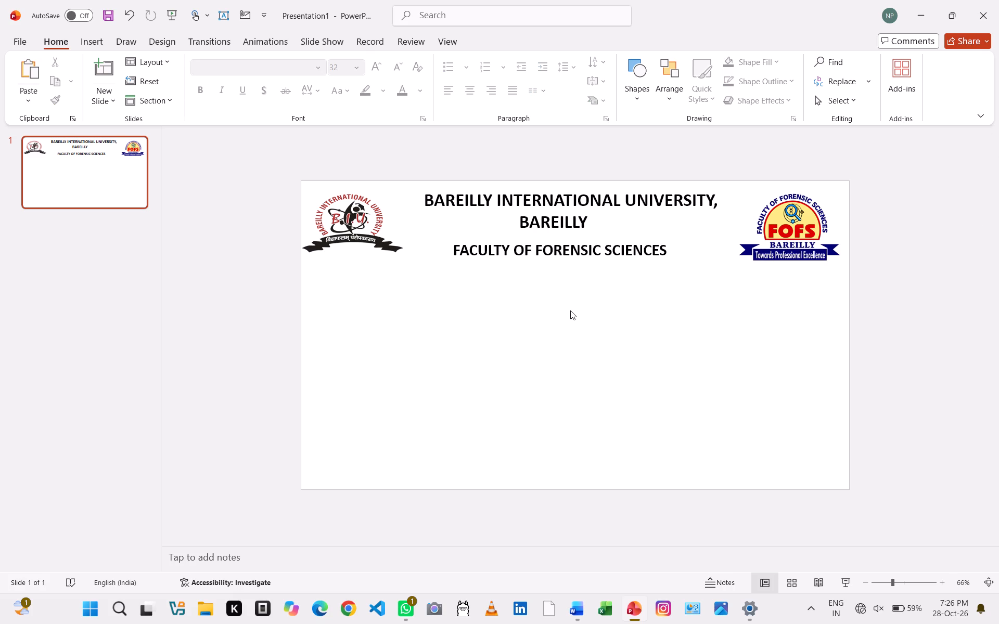
Add a text box below the faculty heading and paste the Subject and Topic lines into it from the clipboard history.
click(430, 322)
click(225, 16)
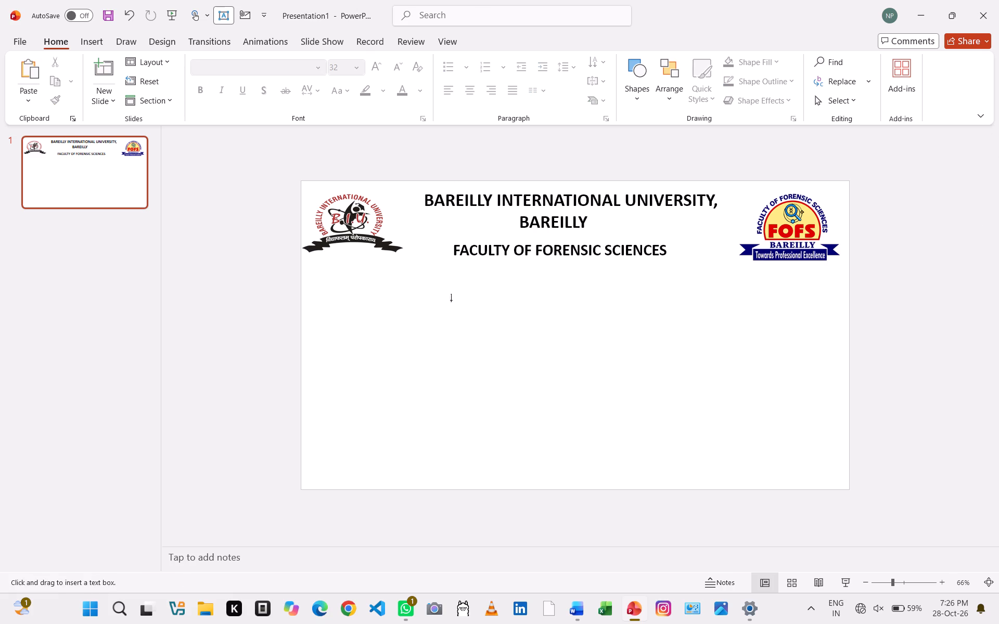
drag(417, 289, 746, 386)
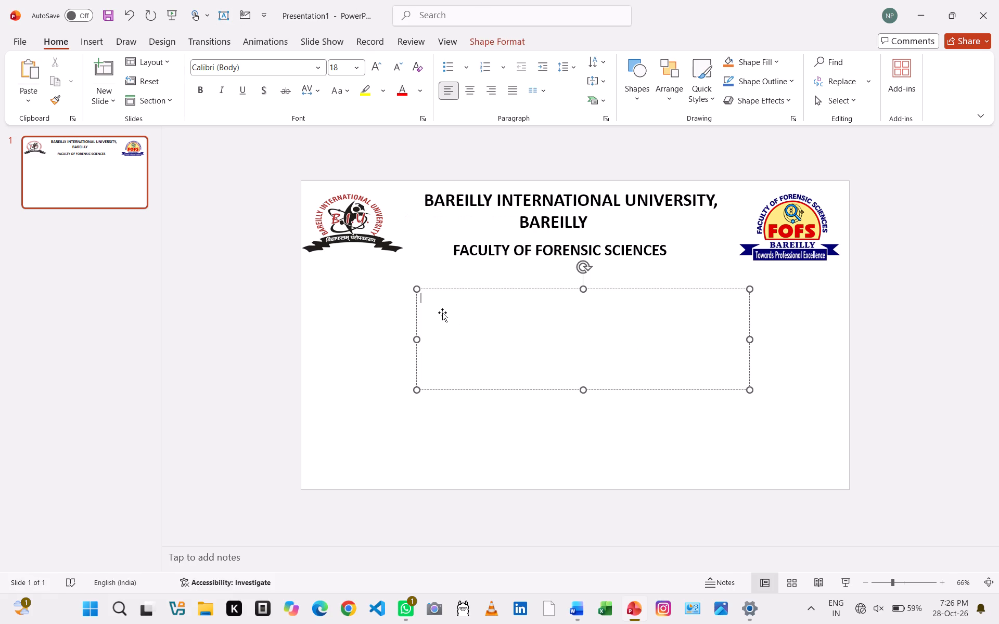
click(440, 311)
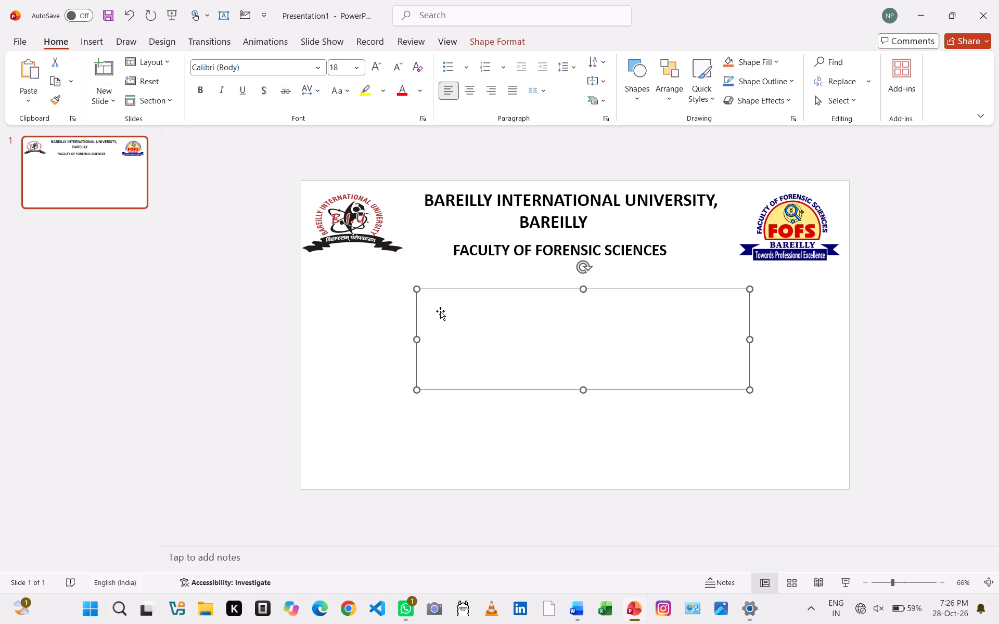
key(super+v)
scroll(510, 497, down, 2)
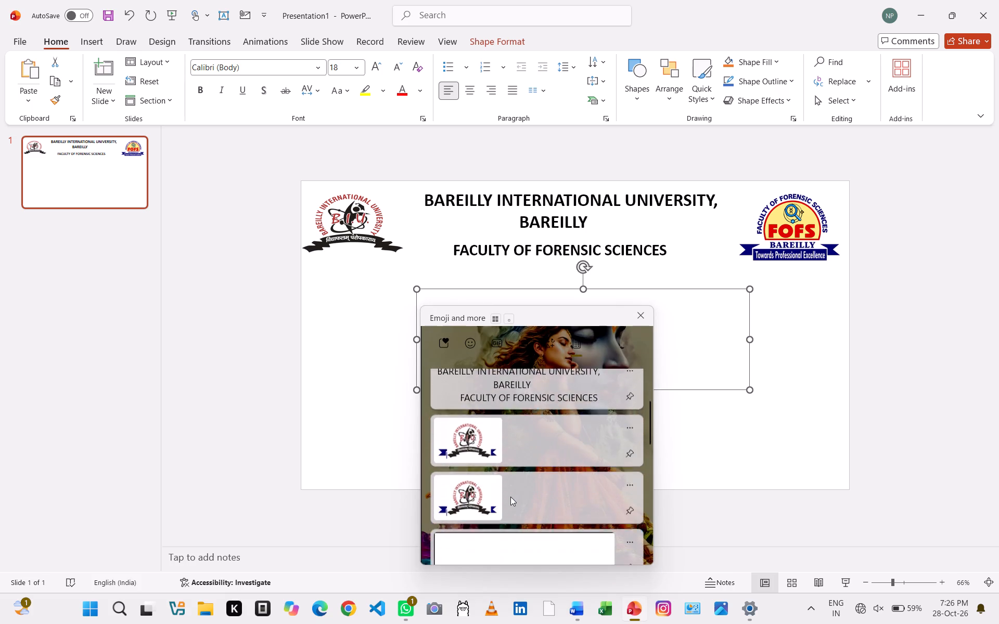
scroll(510, 497, down, 3)
click(479, 462)
key(ctrl+v)
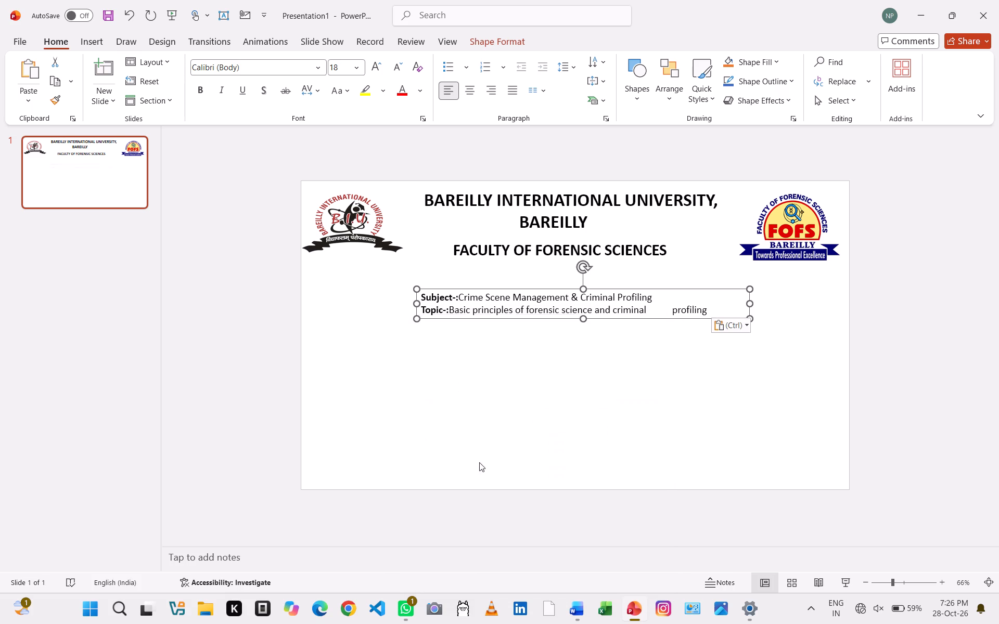
Remove the extra spaces before "profiling" in the Topic line, leaving a single space after "criminal".
click(720, 311)
click(701, 311)
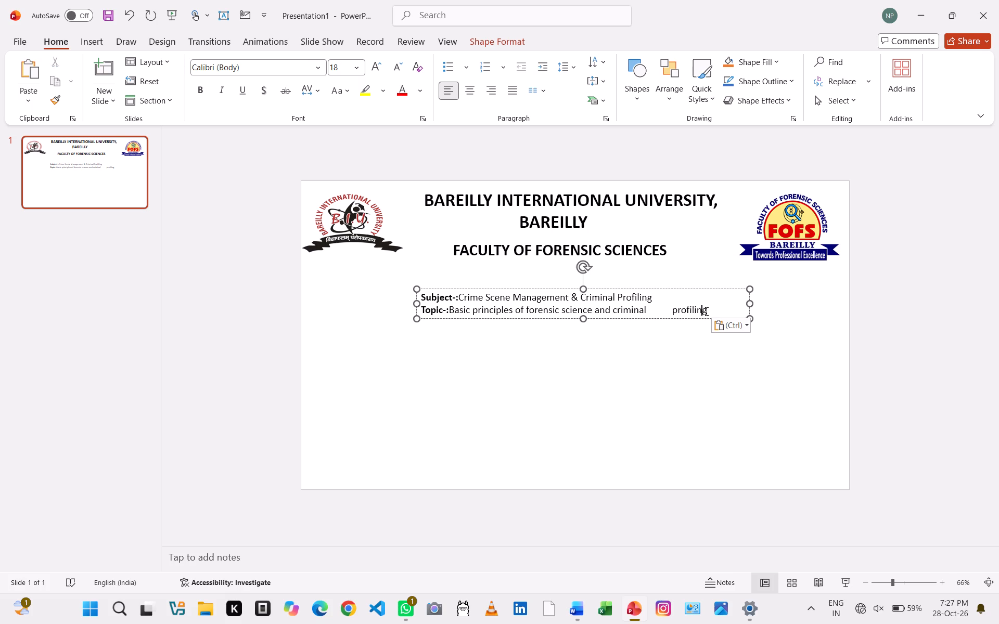
click(706, 311)
click(672, 309)
key(BackSpace)
key(BackSpace)
key(BackSpace)
key(BackSpace)
key(BackSpace)
key(BackSpace)
key(BackSpace)
key(BackSpace)
key(BackSpace)
key(BackSpace)
Set the whole Subject and Topic text box to Calibri (Body) at size 28.
click(702, 310)
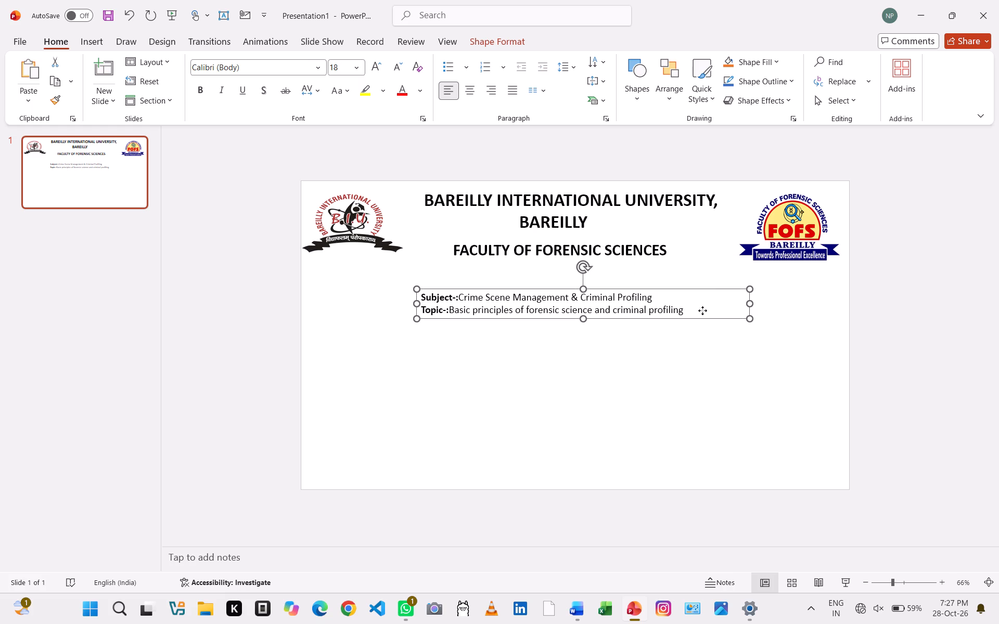
click(751, 287)
click(319, 62)
click(239, 118)
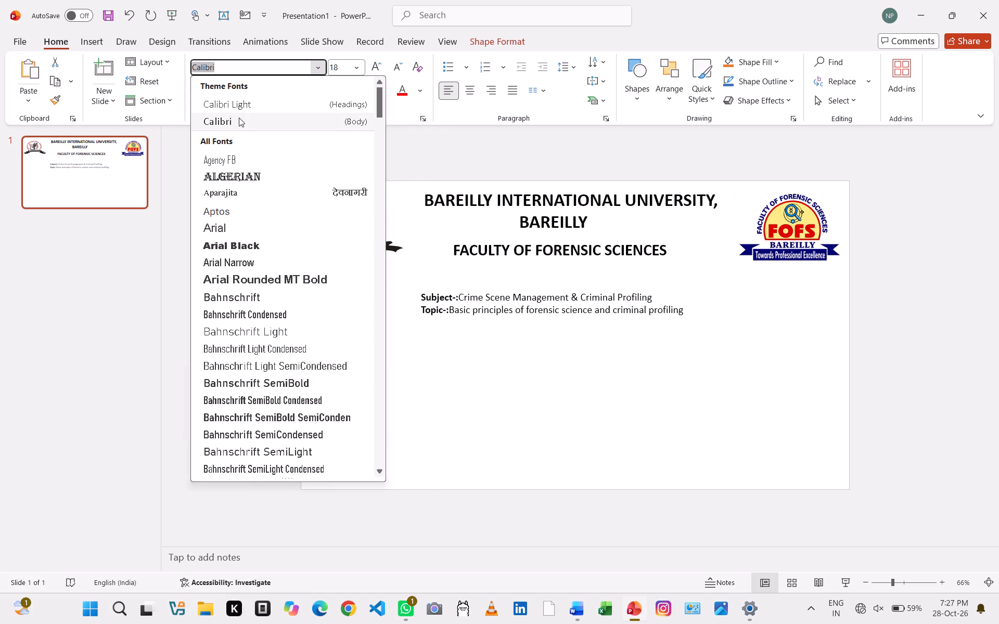
click(359, 69)
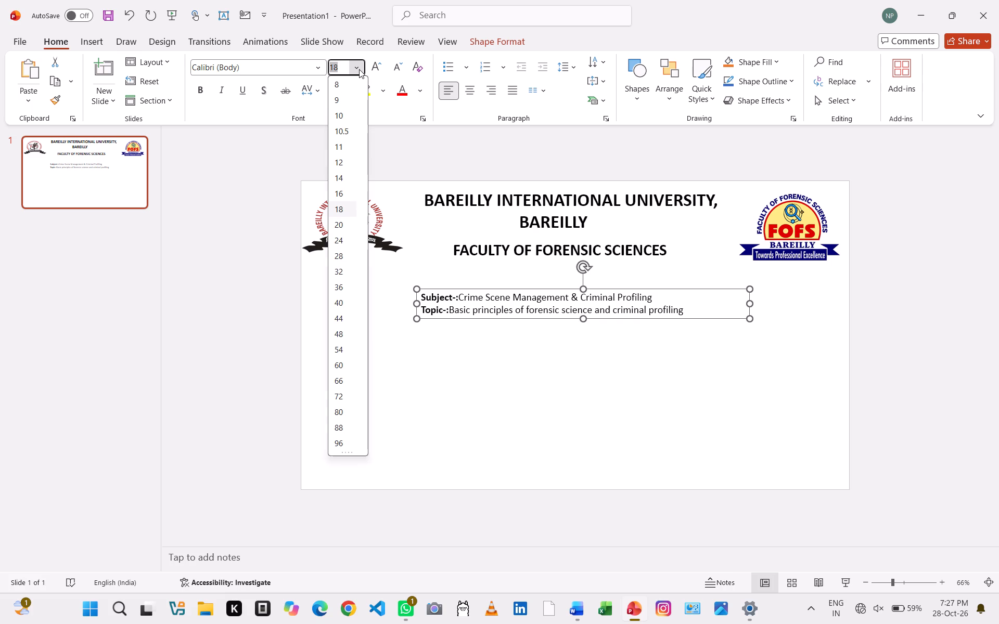
click(342, 253)
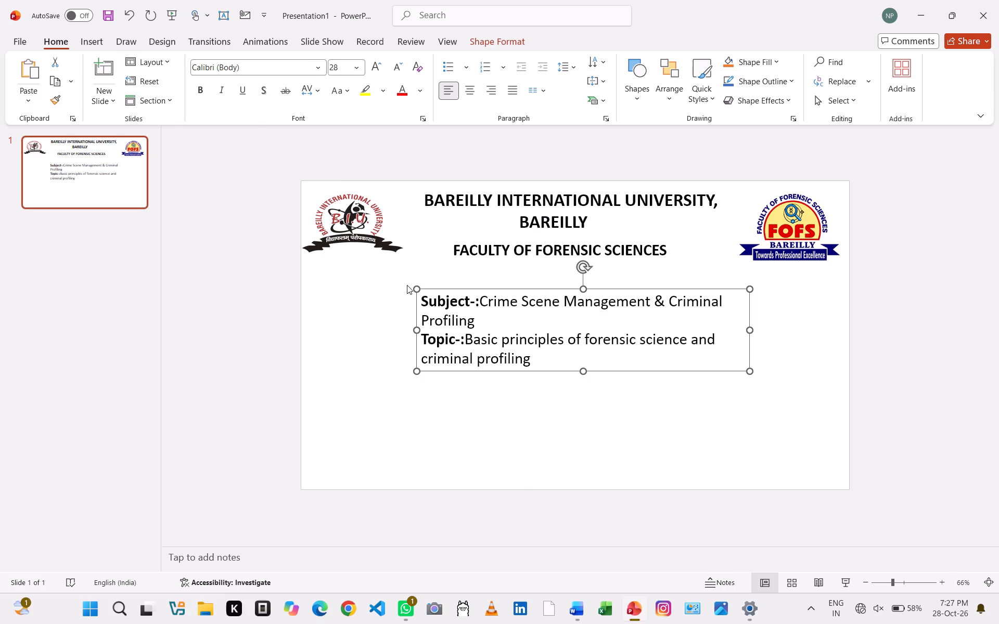
Widen the Subject and Topic text box on both sides until each entry fits on one line, and shift it slightly down.
drag(416, 288, 347, 283)
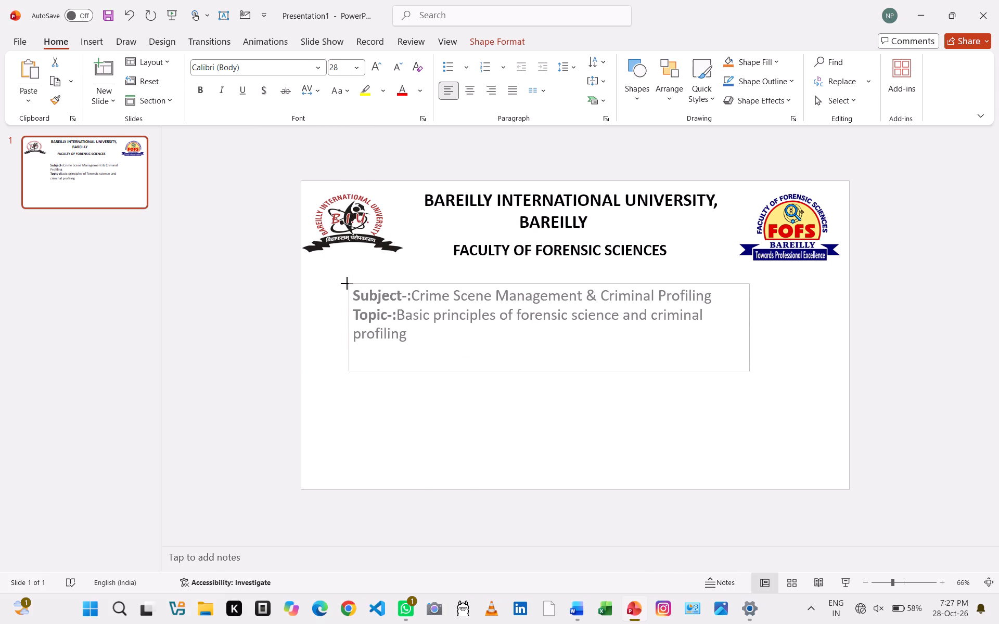
drag(347, 283, 339, 283)
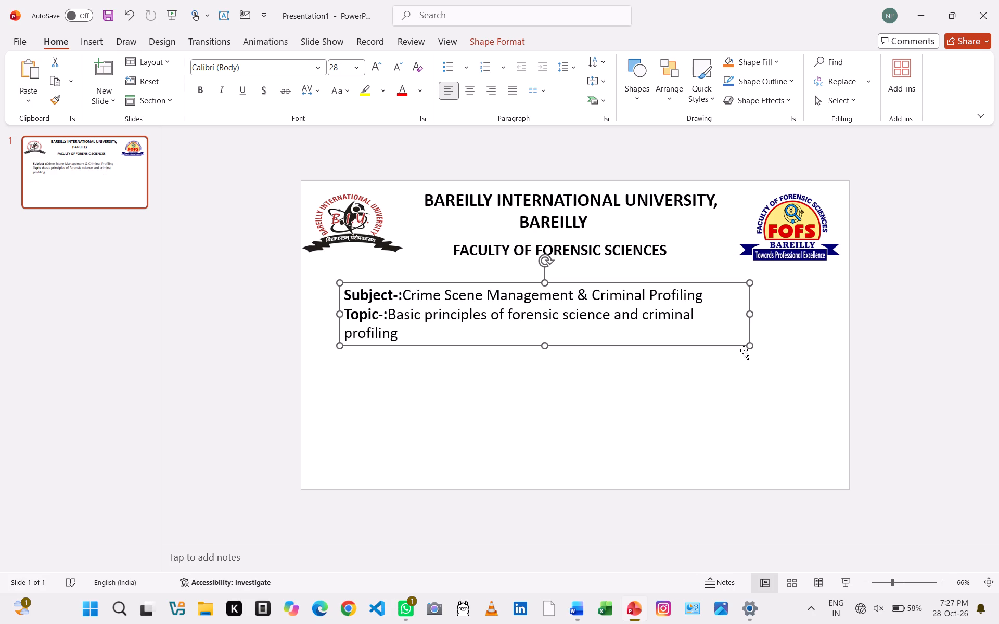
drag(749, 345, 792, 350)
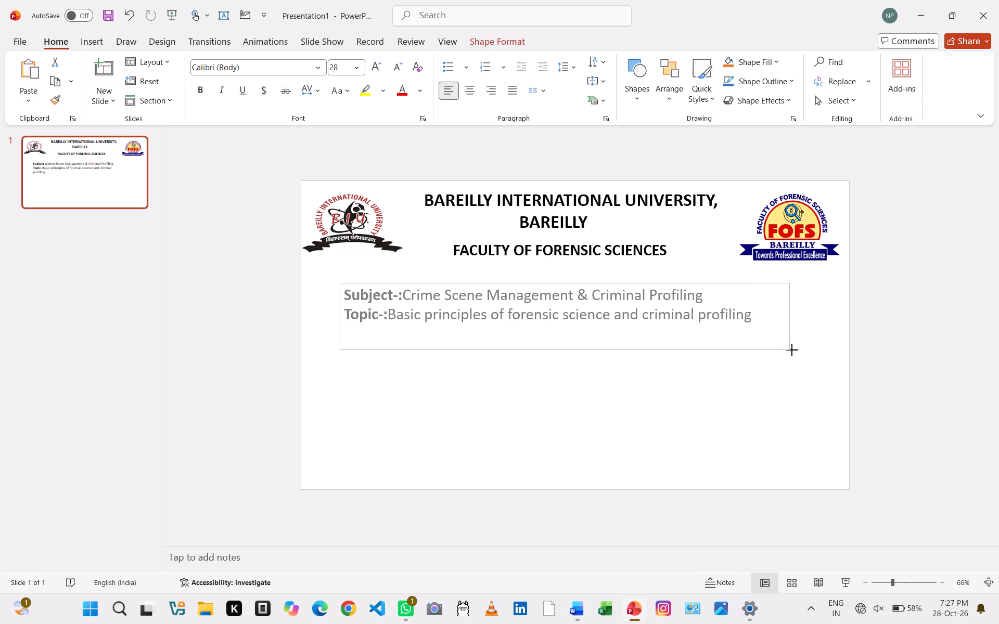
drag(792, 350, 786, 354)
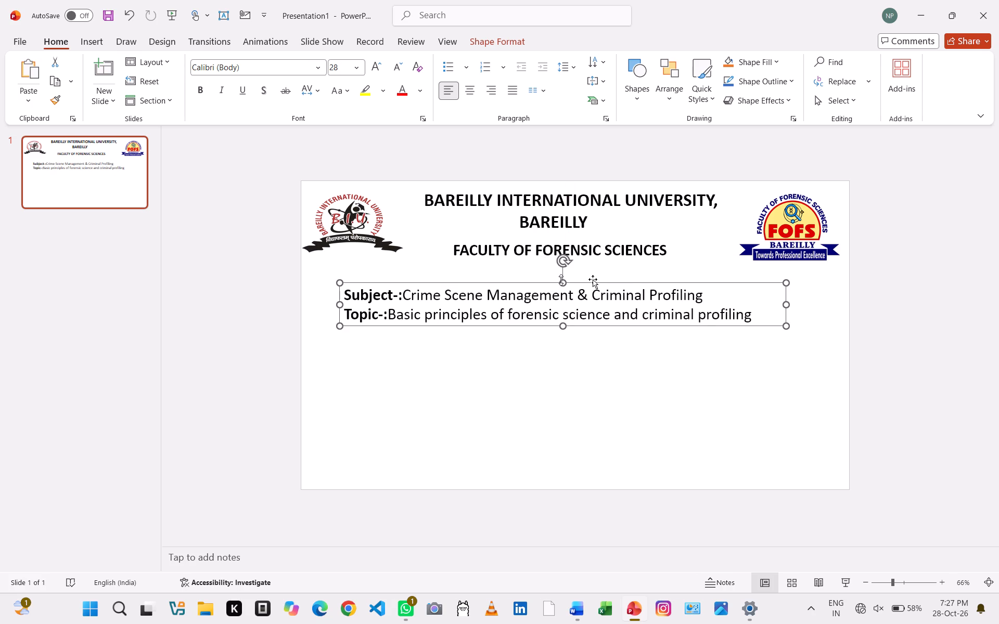
drag(555, 283, 554, 291)
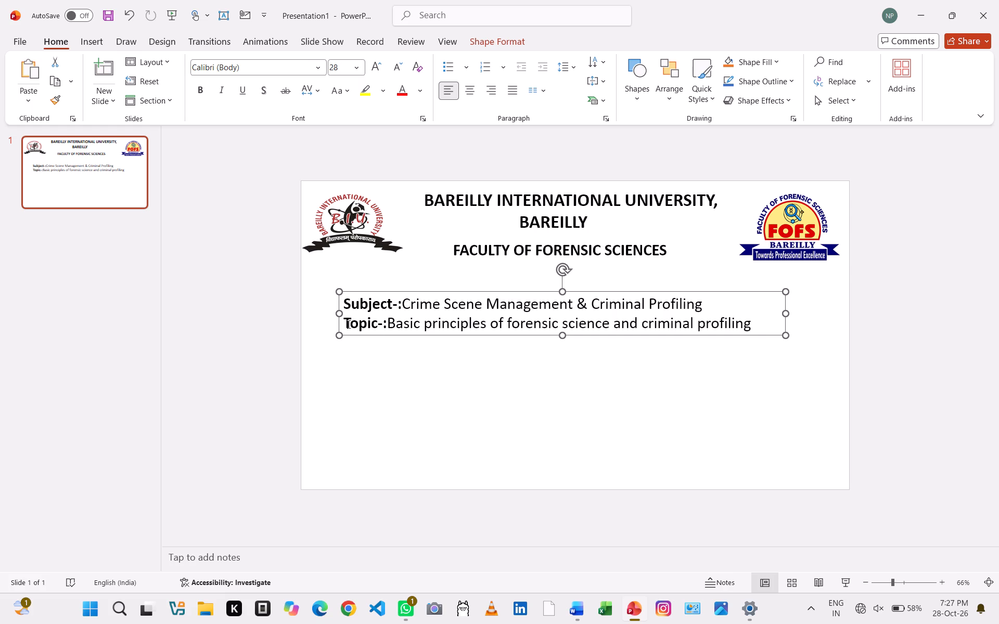
Centre-align the Topic line within its text box.
drag(345, 324, 524, 326)
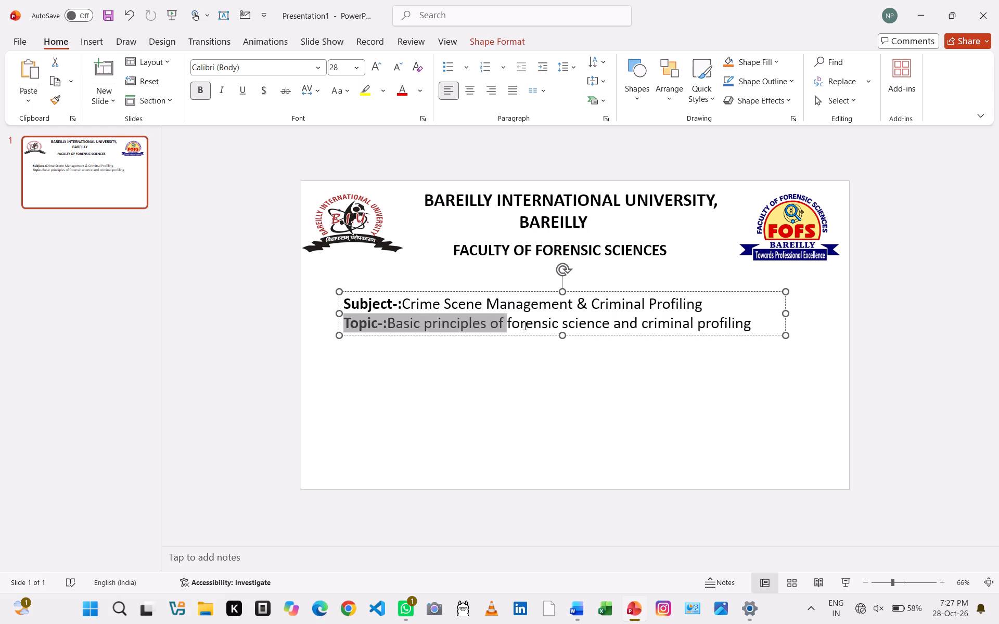
drag(524, 326, 776, 340)
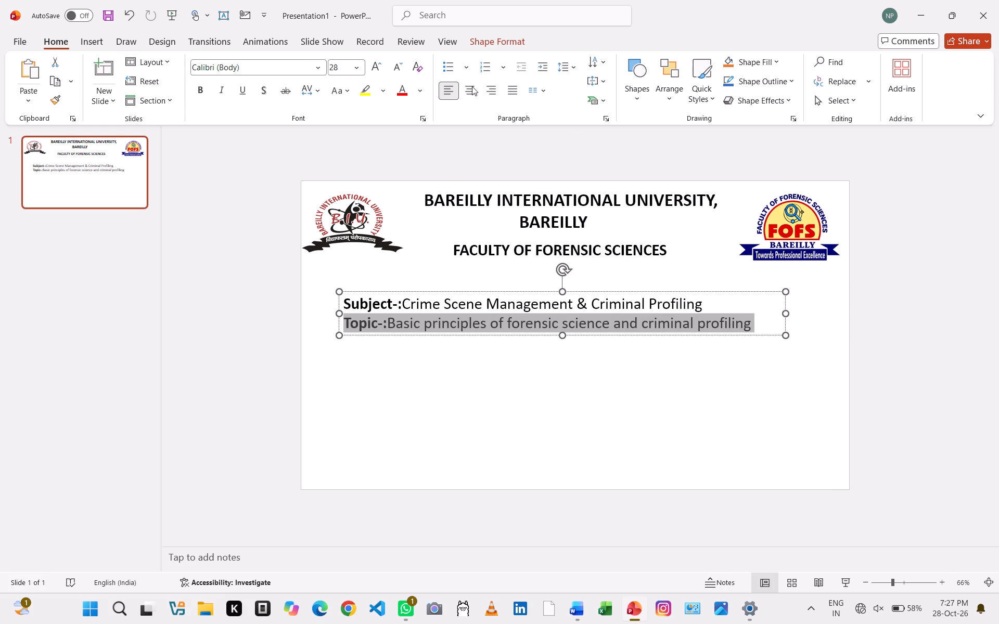
click(470, 88)
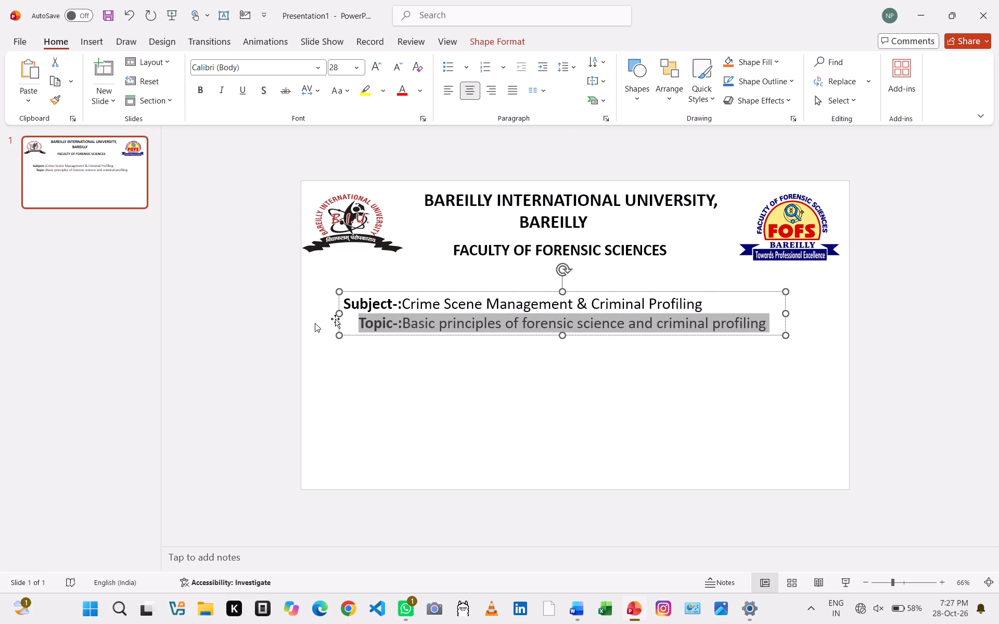
click(251, 332)
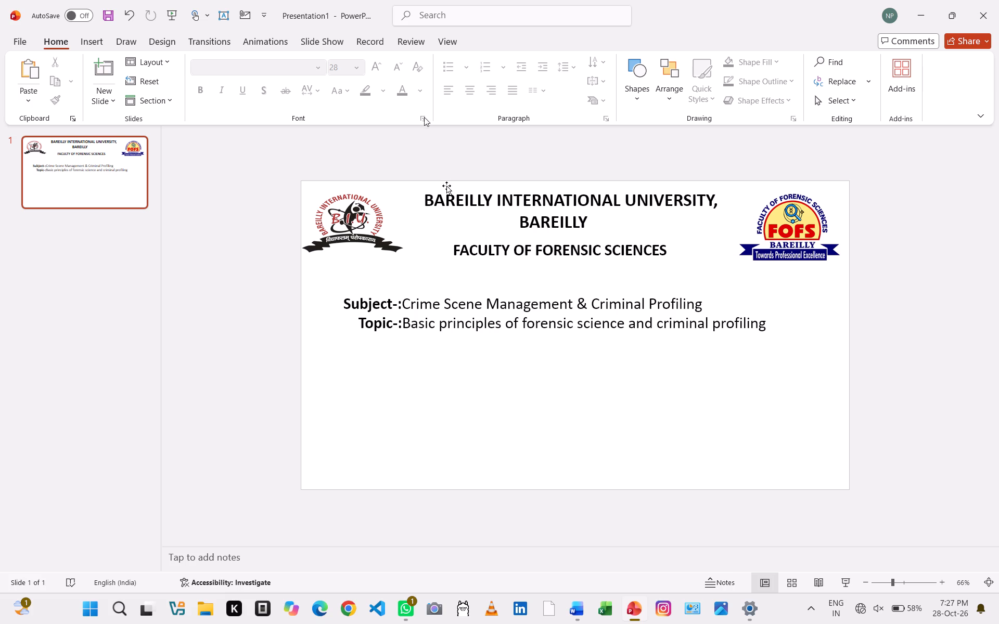
click(565, 69)
Add a text box in the slide's lower-left area reading "Submitted To-:", with the recipient's name on the line beneath.
drag(331, 374, 416, 458)
click(227, 11)
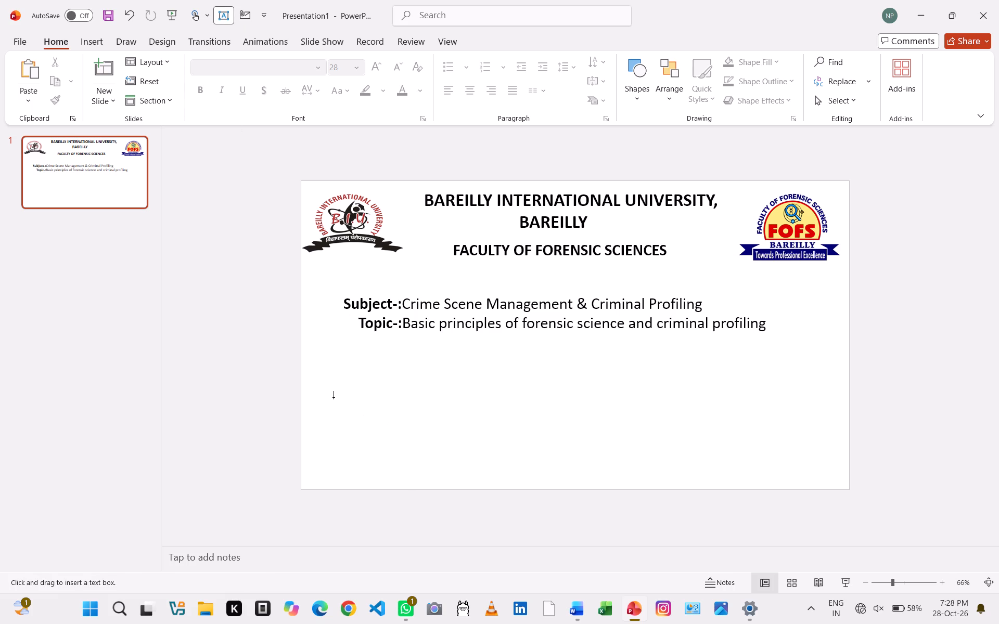
drag(334, 397, 434, 483)
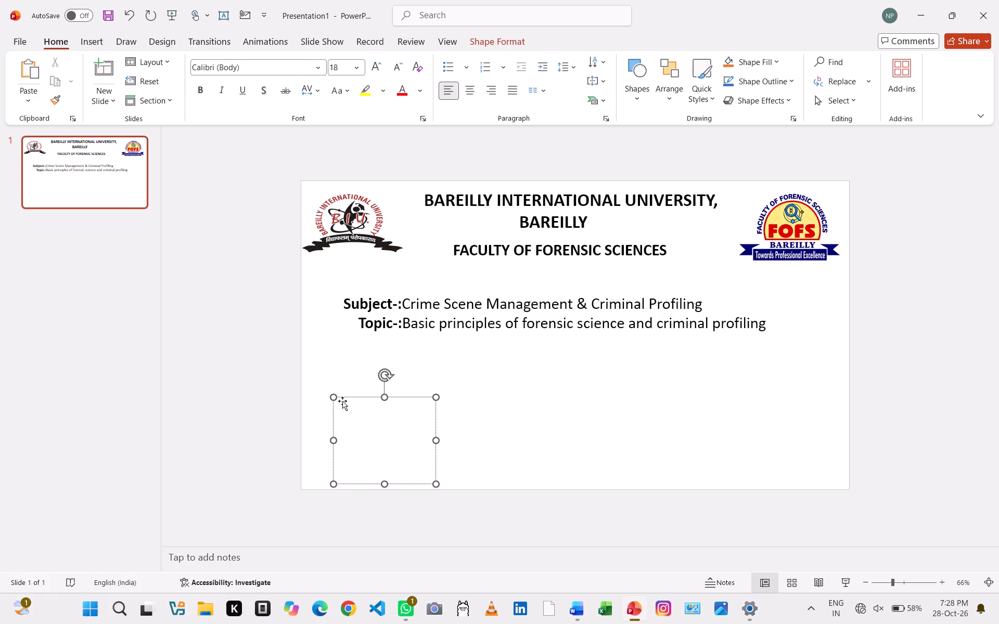
text(Sumitted)
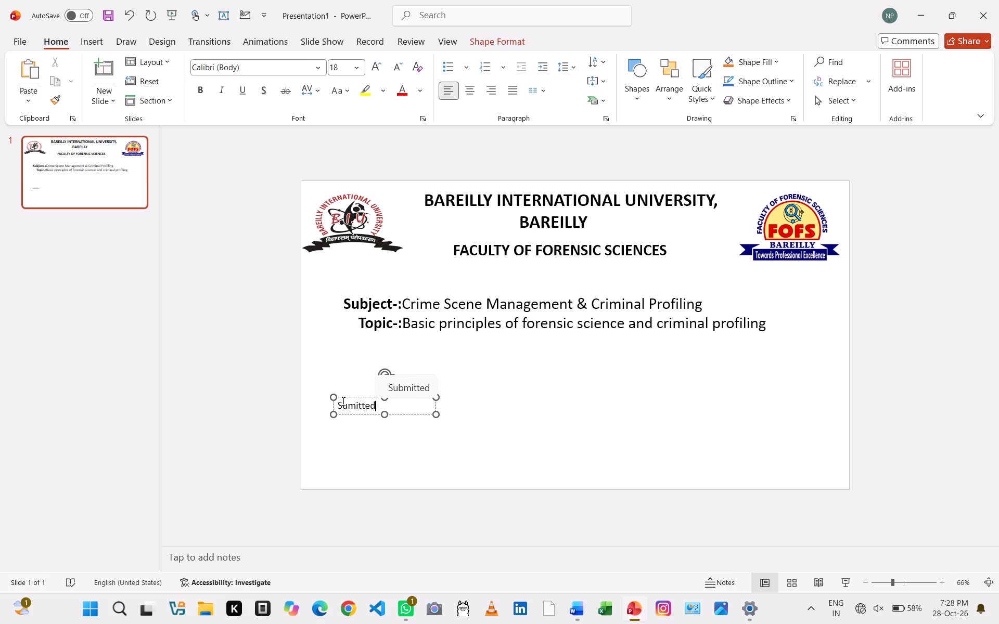
key(space)
text(to)
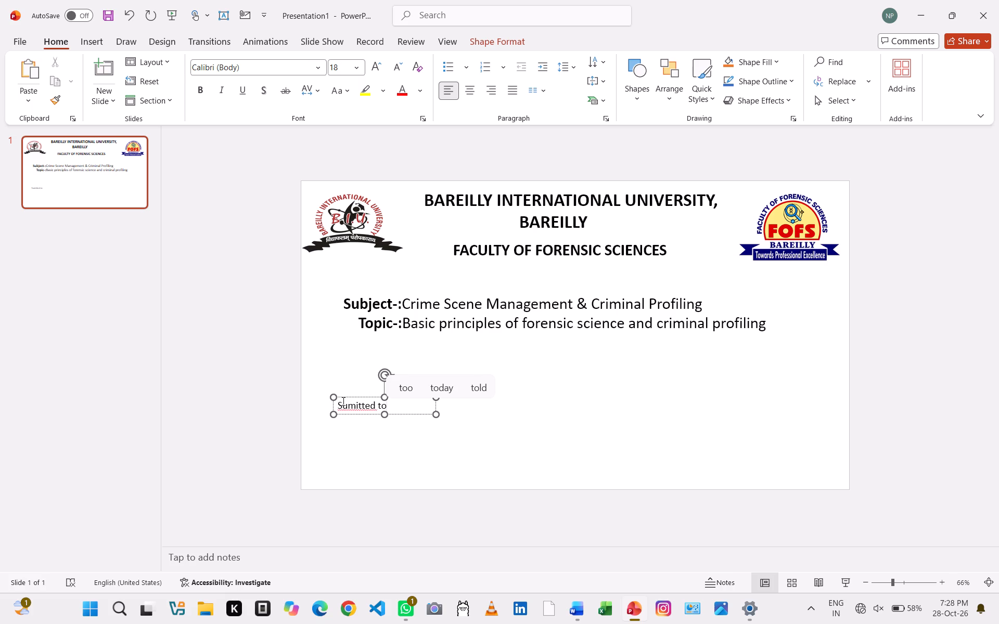
text(-:)
key(Left)
key(Left)
key(Left)
key(Left)
key(Right)
key(BackSpace)
key(shift+t)
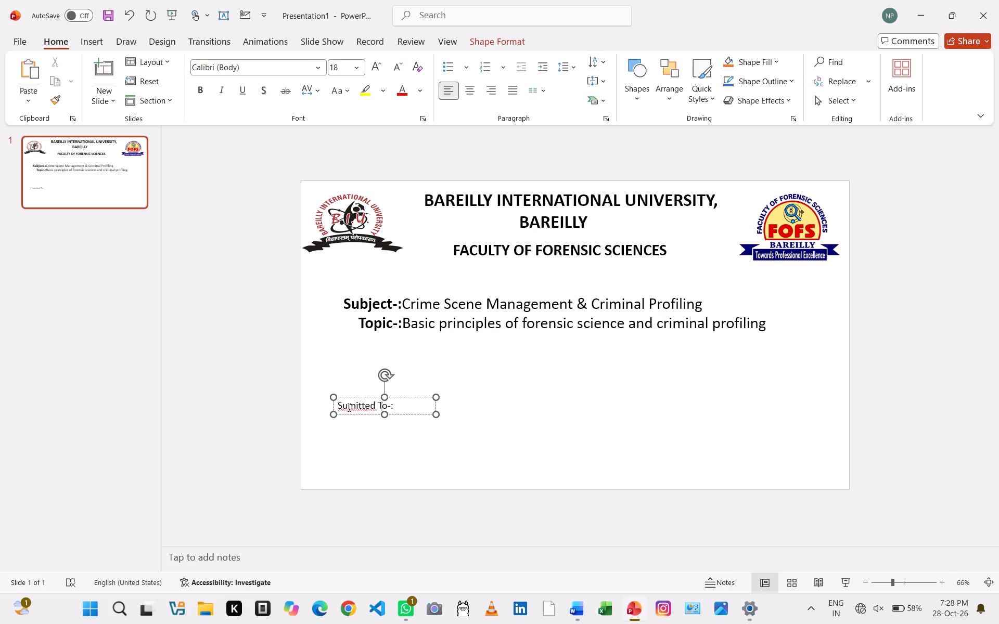
click(348, 407)
key(b)
Add the recipient's name, preceded by "Mr." and followed by "Sir", on a new line beneath "Submitted To-:" in the lower-left text box.
click(405, 405)
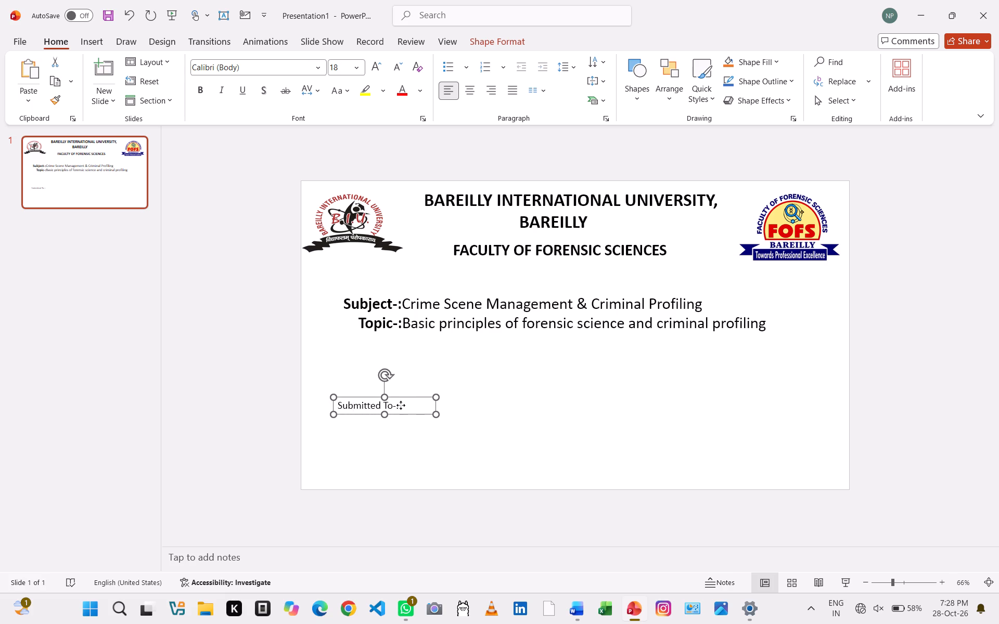
click(401, 405)
click(395, 405)
key(Right)
key(Return)
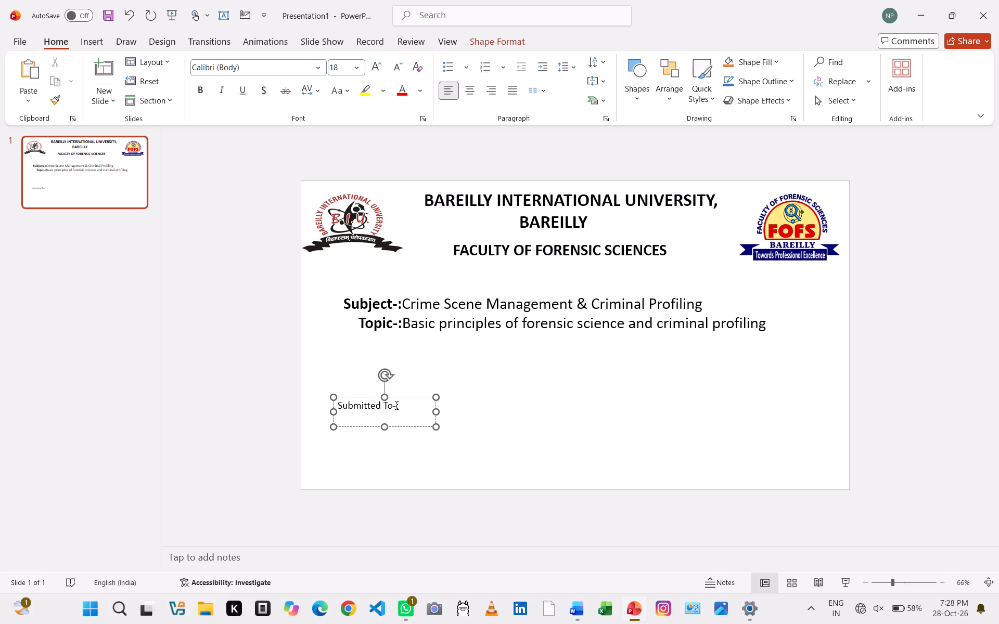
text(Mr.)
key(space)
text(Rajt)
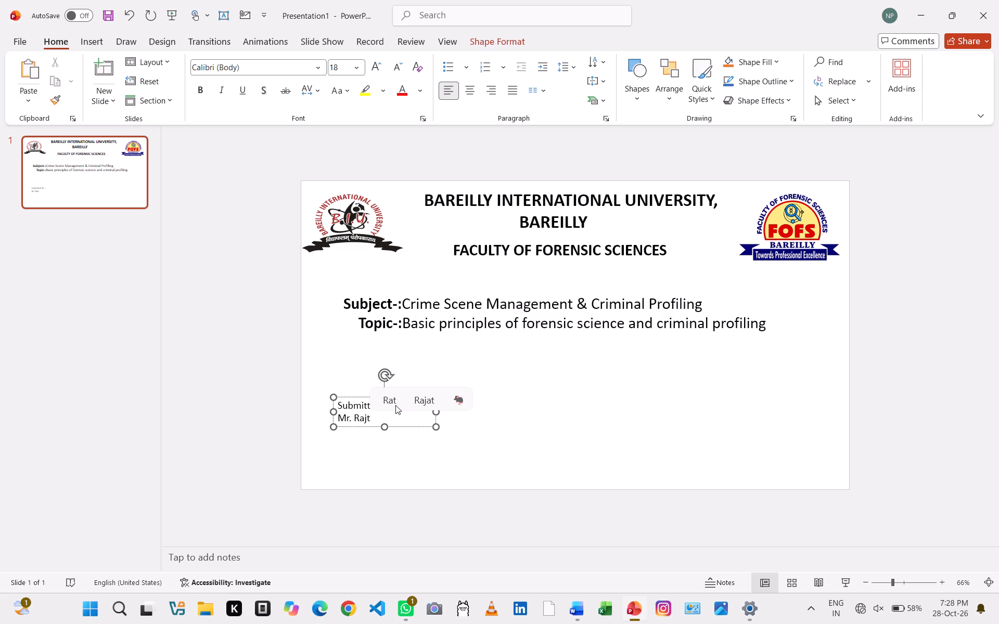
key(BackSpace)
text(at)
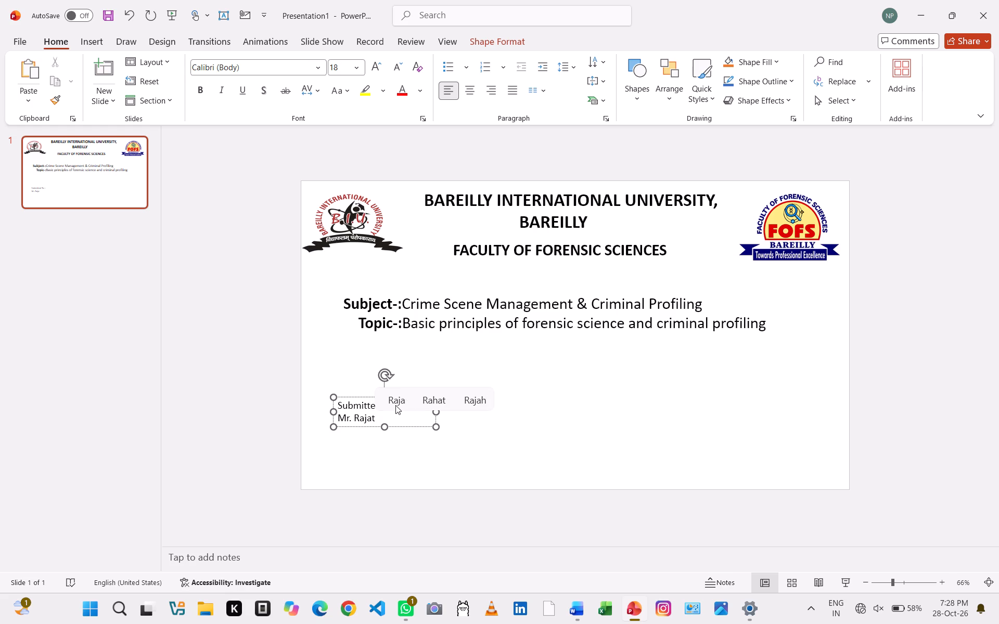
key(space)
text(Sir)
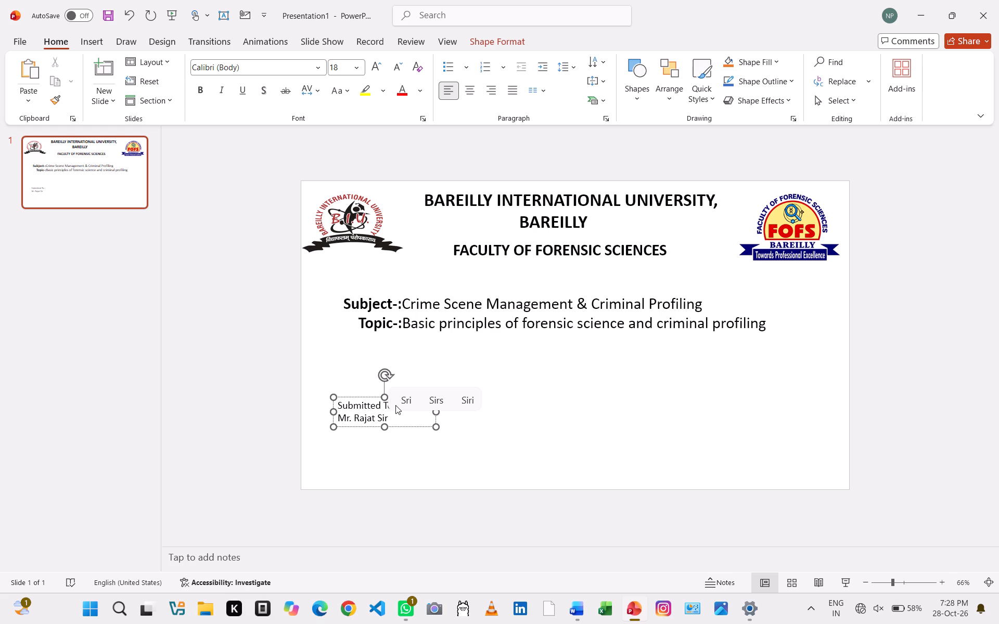
click(395, 419)
Select the "Submitted To-:" label text above the recipient's name.
click(362, 403)
drag(396, 404, 349, 404)
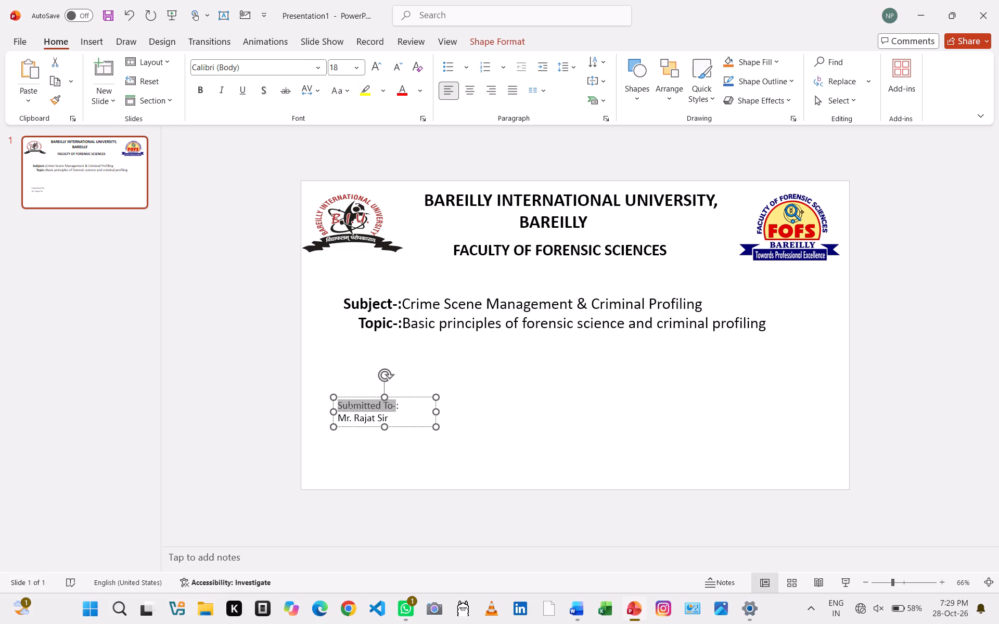
drag(349, 404, 348, 404)
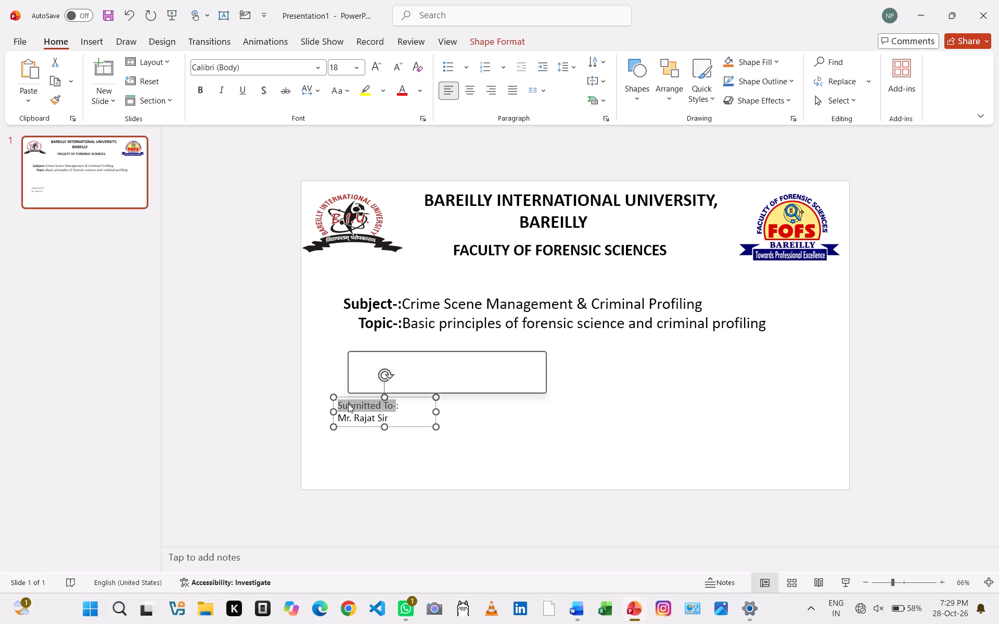
key(shift+Right)
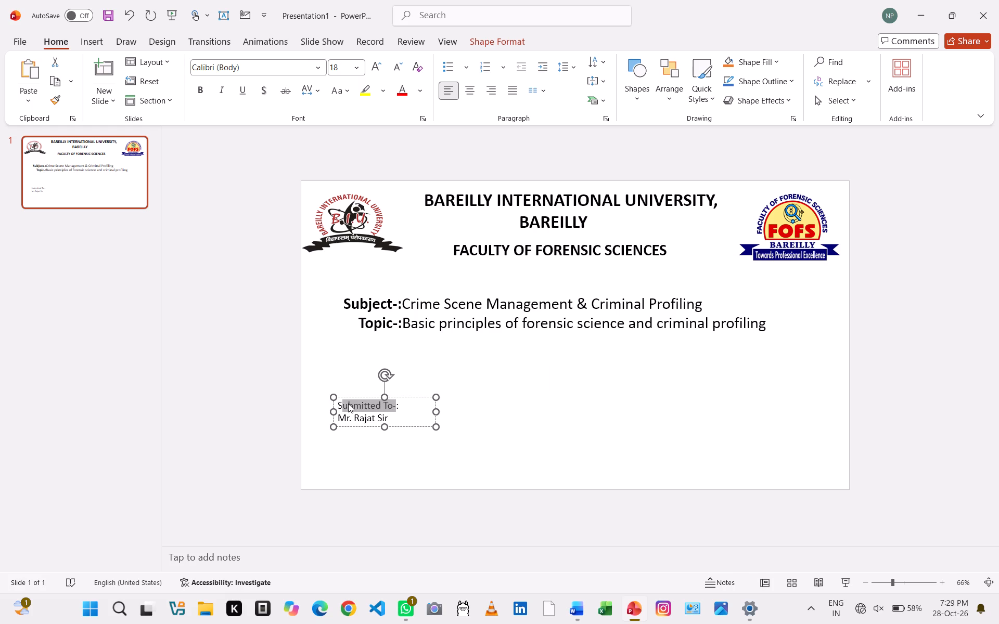
Make the "Submitted To-:" label bold.
key(shift+Left)
click(348, 404)
drag(339, 404, 394, 407)
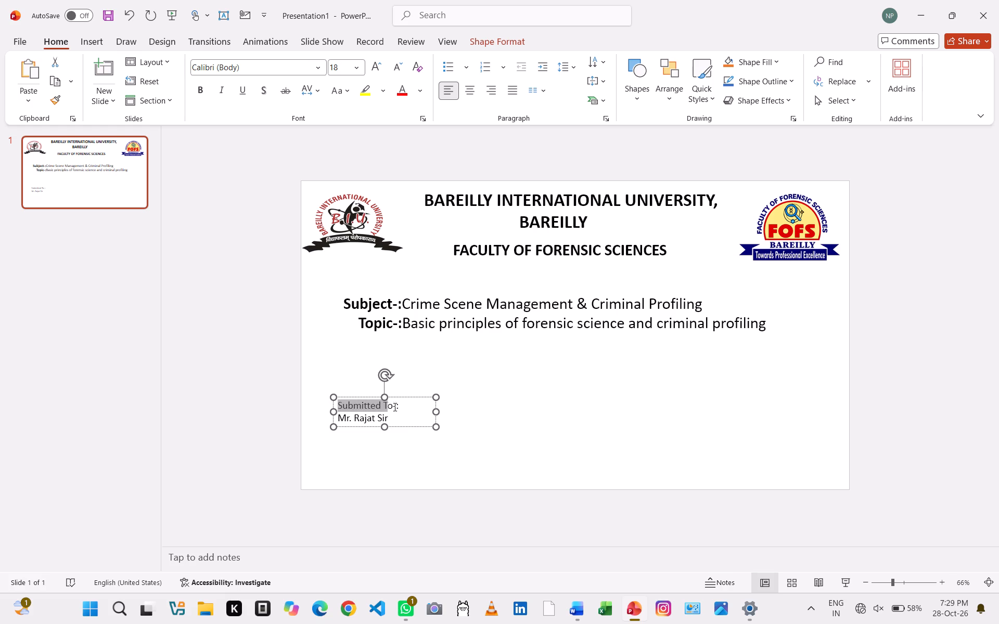
drag(394, 407, 405, 407)
click(419, 385)
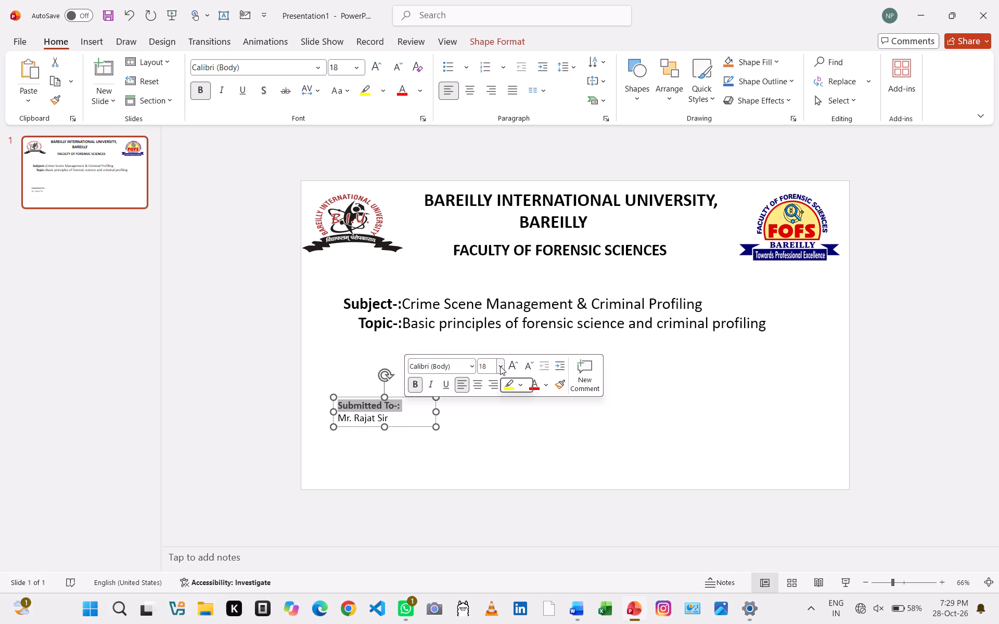
Set the "Submitted To-:" label to the Calibri body font at size 28.
click(316, 73)
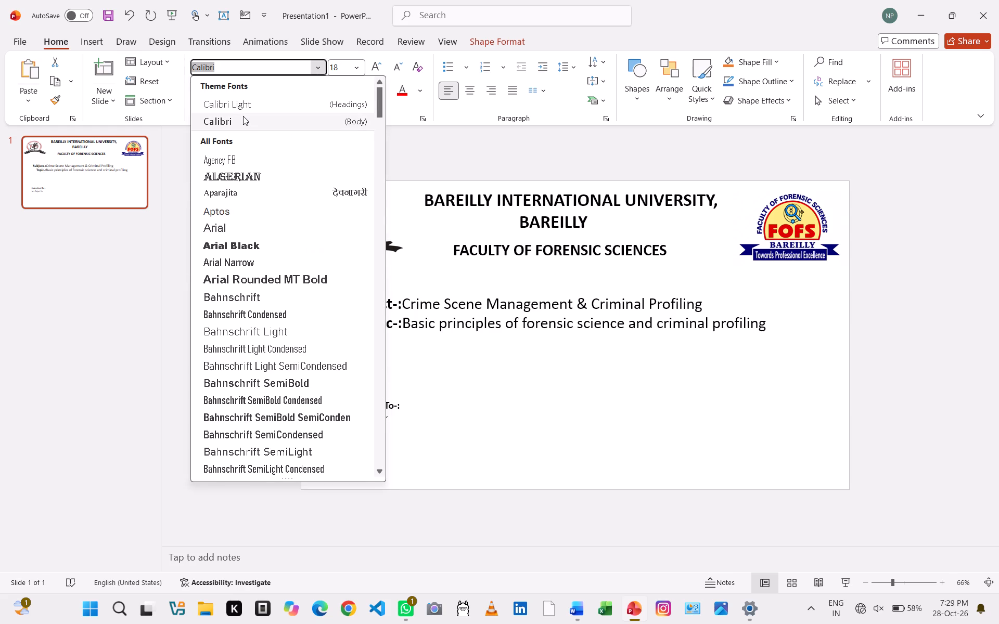
click(243, 116)
click(360, 69)
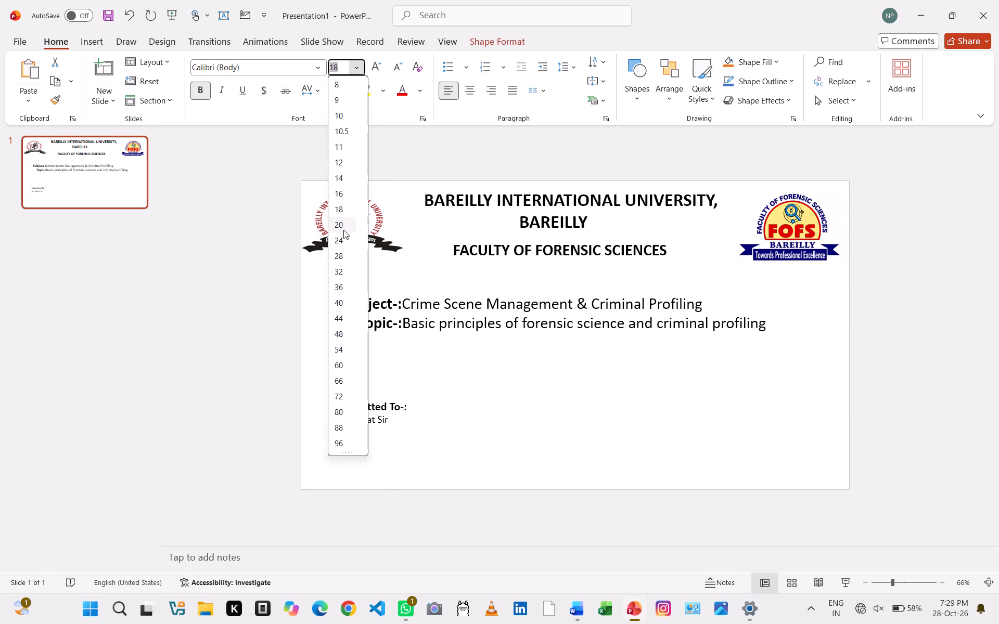
click(341, 251)
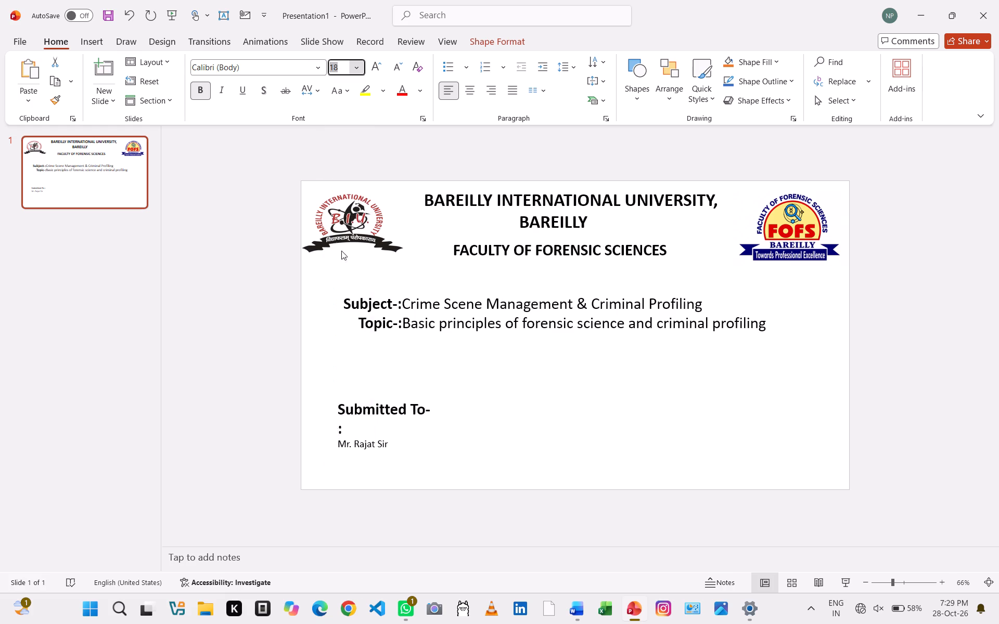
Select the recipient's name line beneath the "Submitted To-:" label.
click(396, 447)
drag(396, 447, 337, 438)
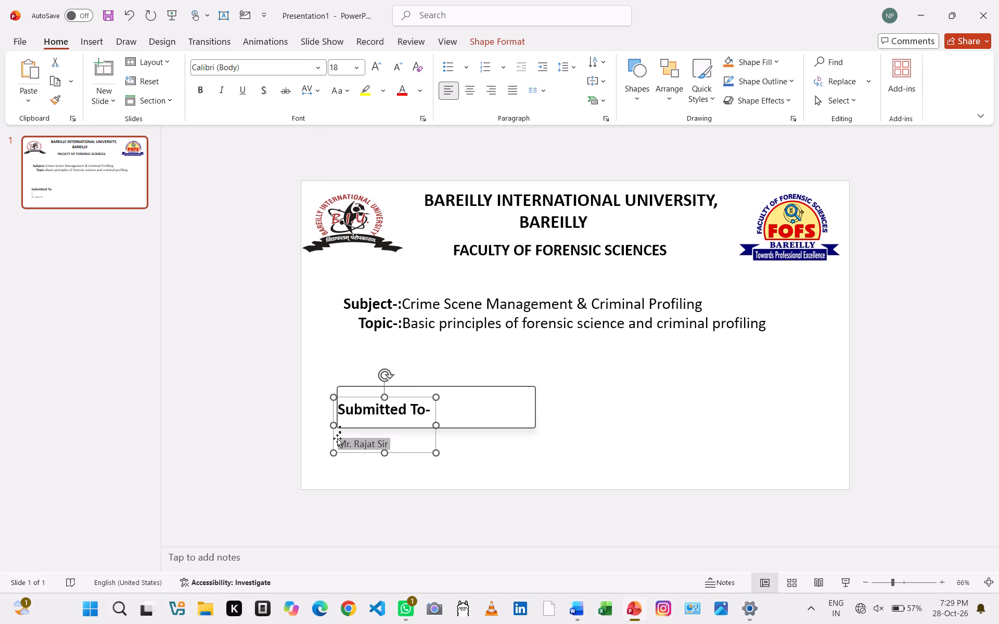
Set the recipient's name line beneath "Submitted To-:" to the Calibri body font at size 32.
click(315, 71)
click(245, 115)
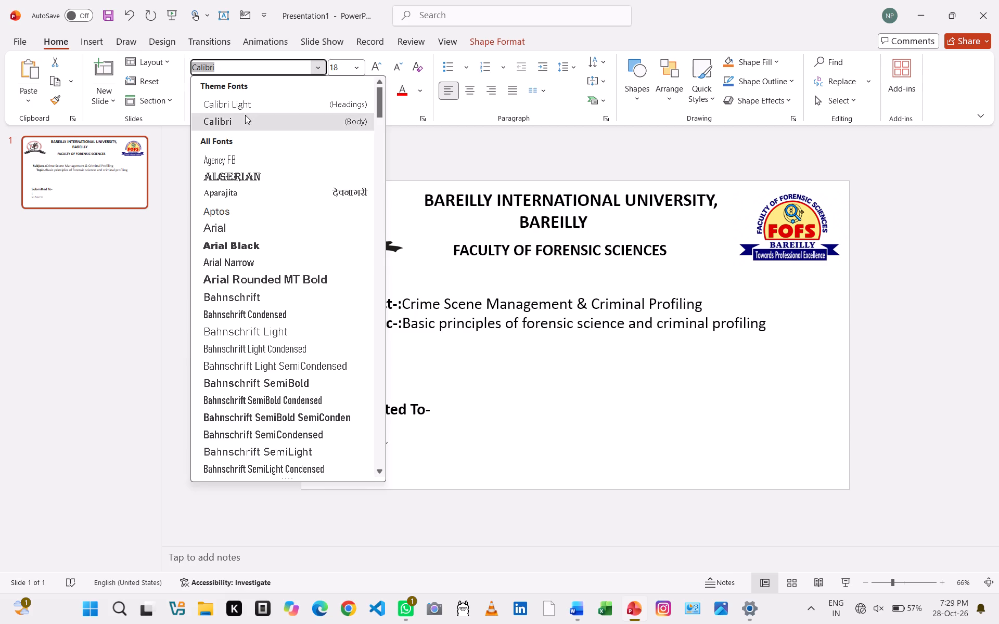
click(354, 69)
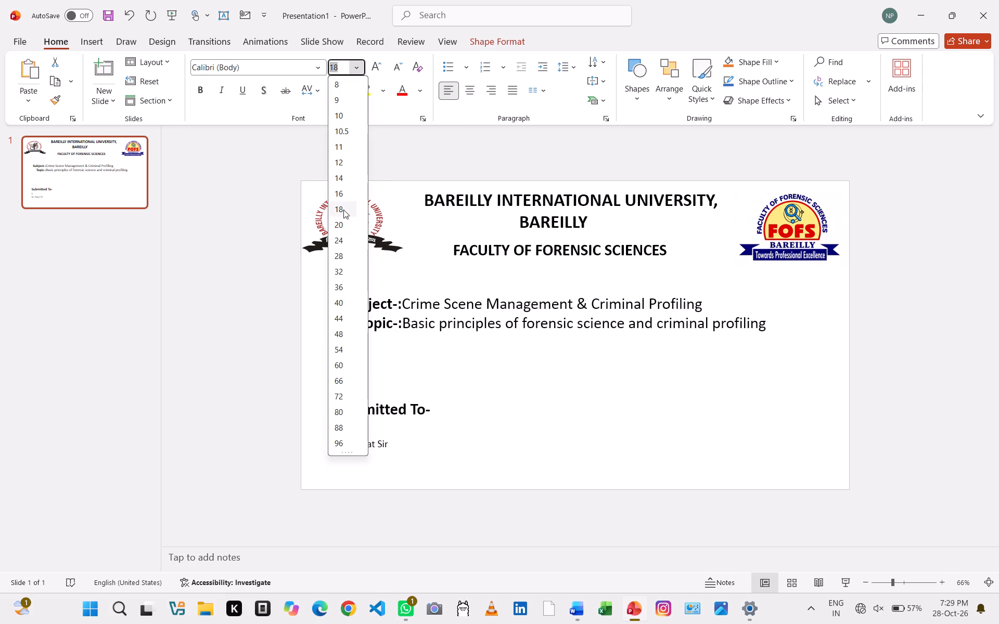
click(342, 267)
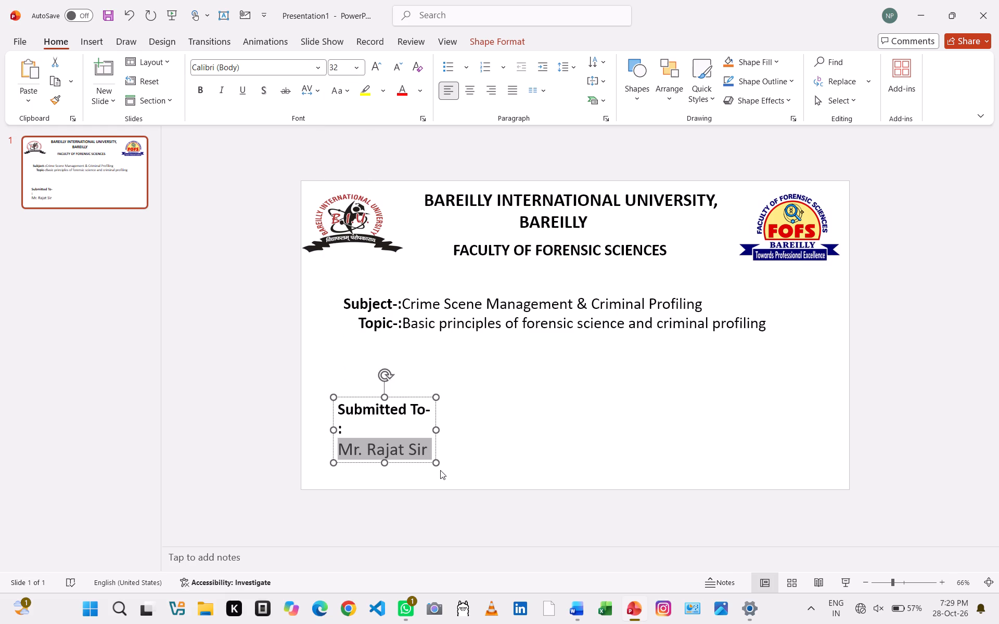
Widen the "Submitted To-:" text box so its label fits on a single line.
drag(434, 459, 466, 471)
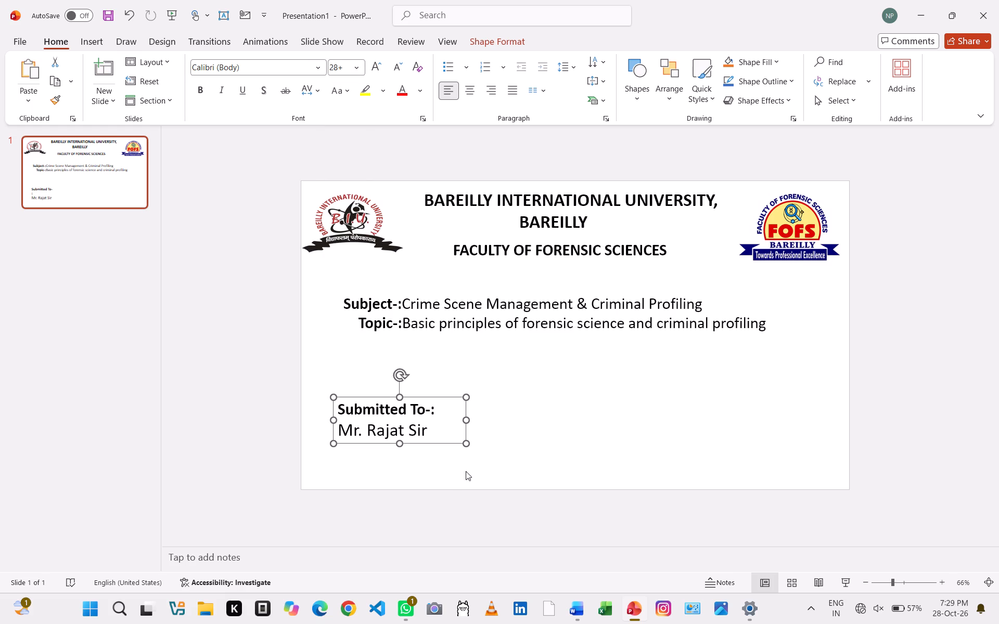
Set the "Submitted To-:" label's font size to 32.
click(438, 406)
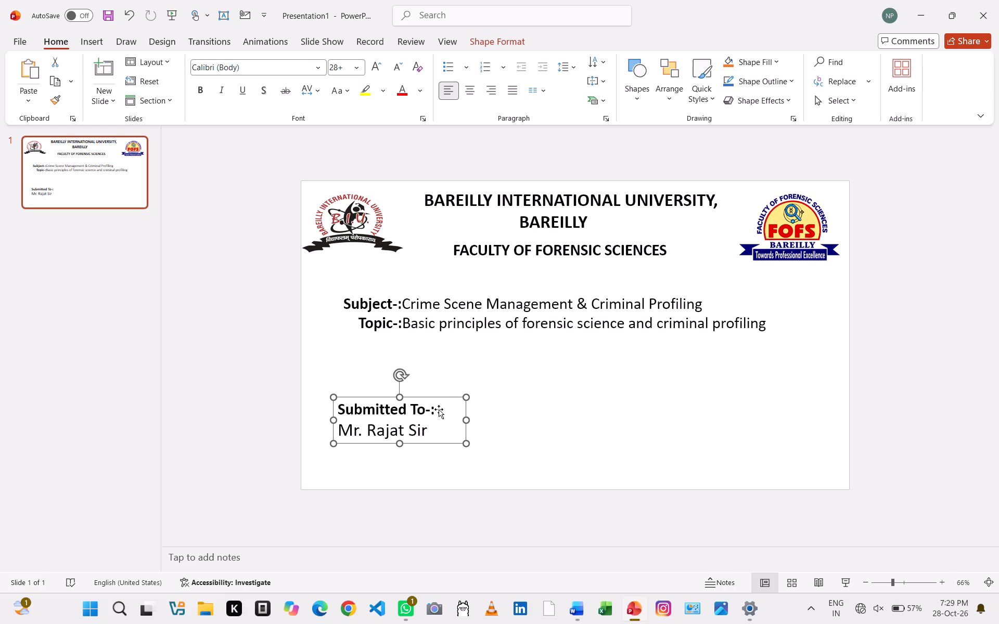
click(438, 411)
drag(340, 409, 444, 411)
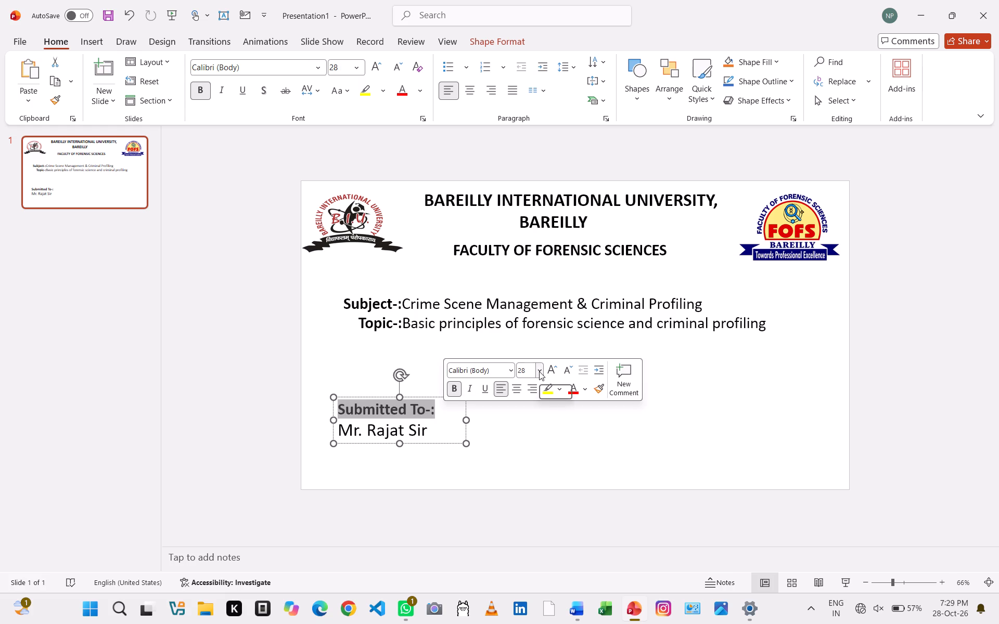
click(539, 371)
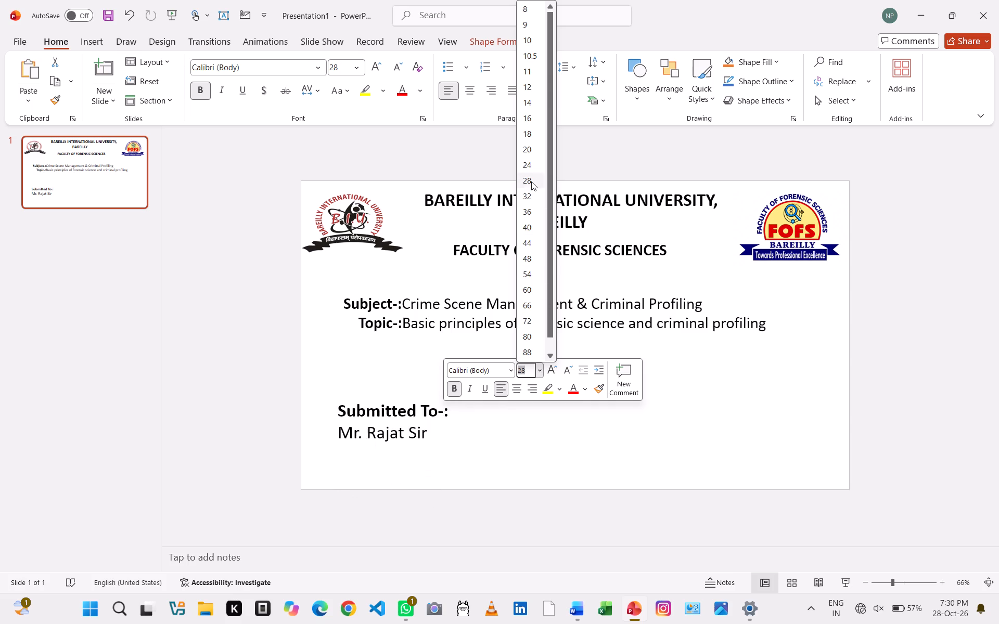
click(529, 200)
click(238, 394)
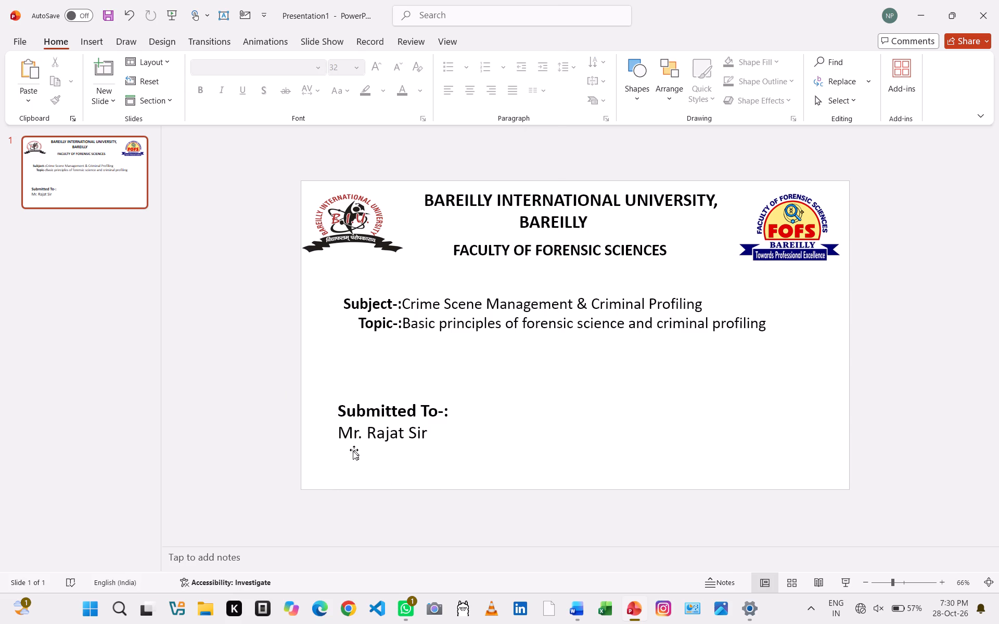
Add a text box in the slide's lower-right area reading "Submitted By-:".
click(688, 412)
click(227, 12)
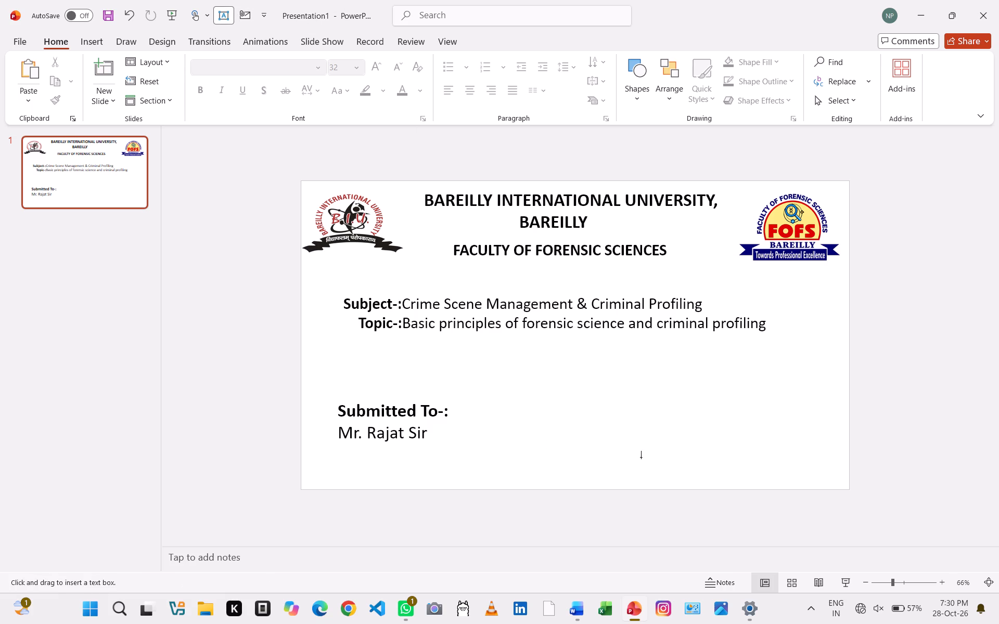
drag(660, 380, 822, 458)
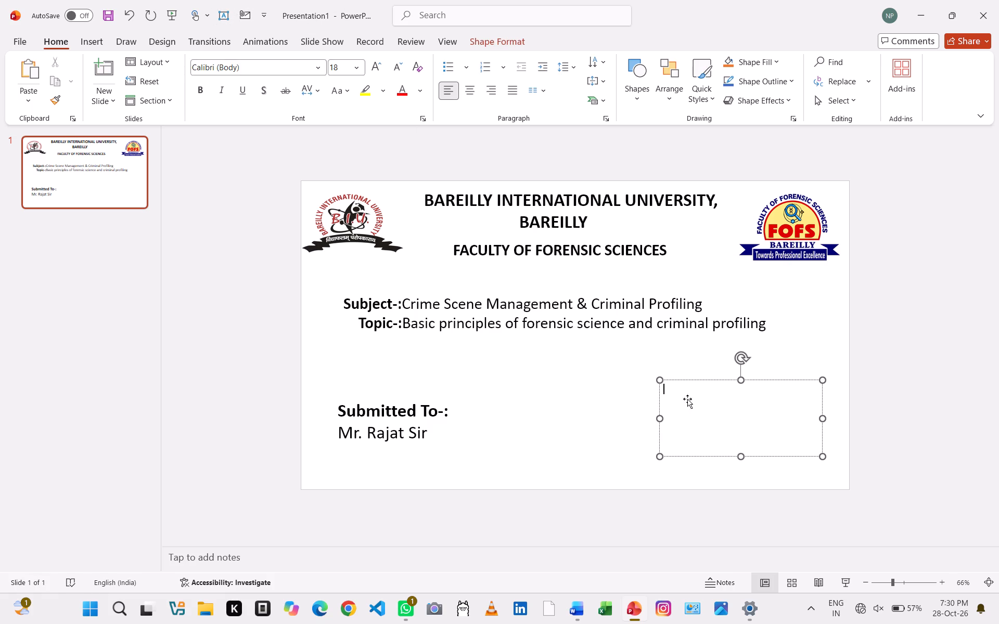
click(702, 389)
click(670, 388)
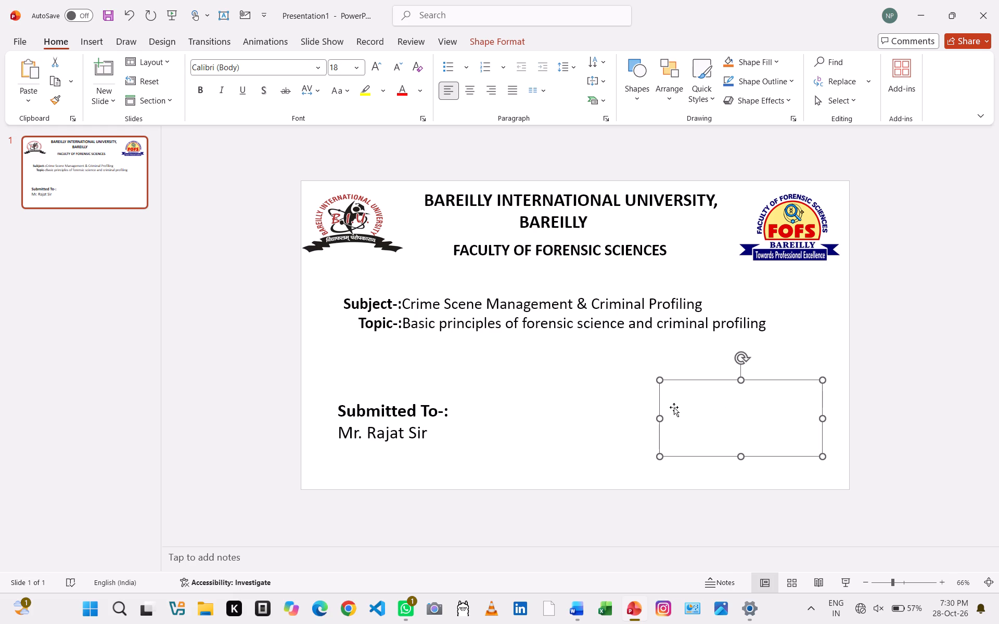
click(674, 407)
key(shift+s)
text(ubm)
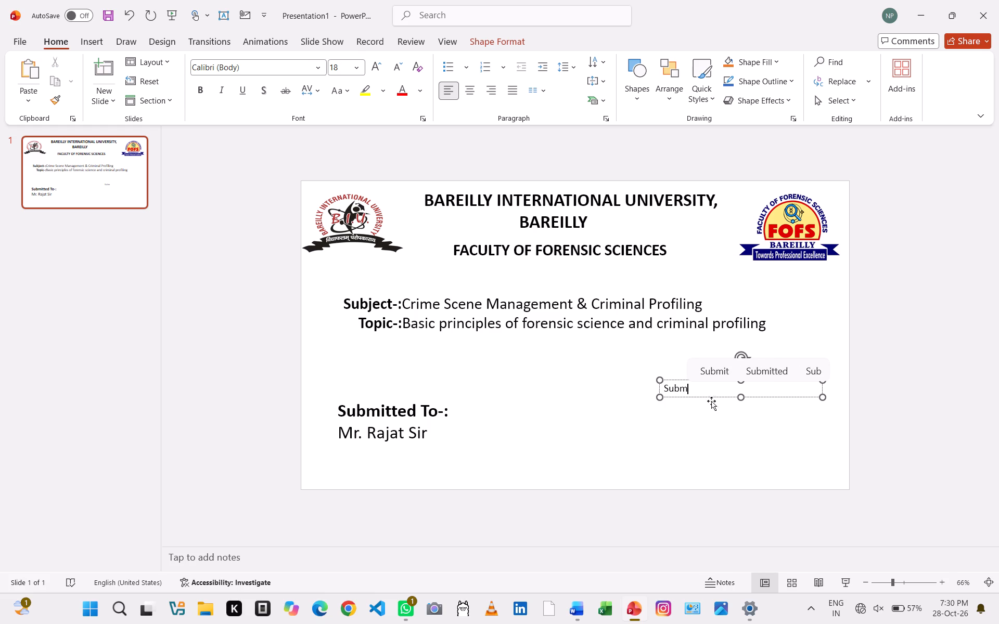
click(761, 372)
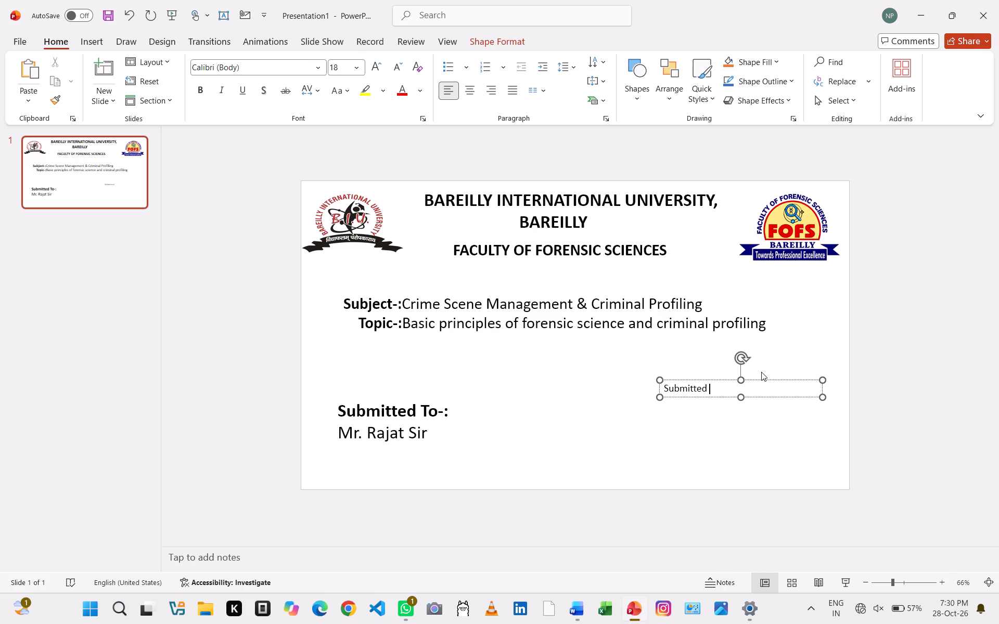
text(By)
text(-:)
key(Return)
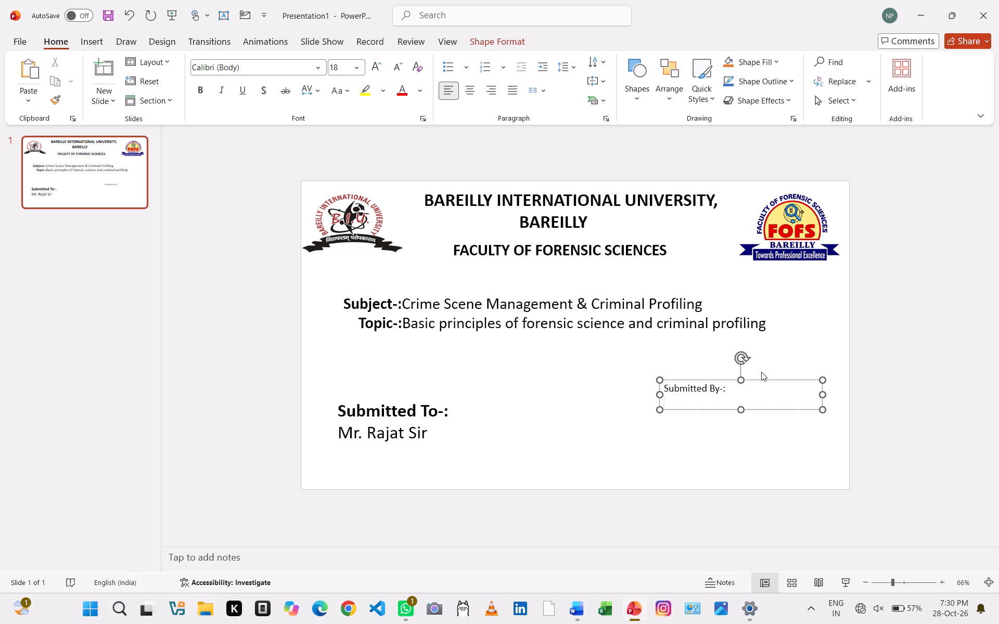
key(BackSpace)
Make the "Submitted By-:" label bold at font size 32.
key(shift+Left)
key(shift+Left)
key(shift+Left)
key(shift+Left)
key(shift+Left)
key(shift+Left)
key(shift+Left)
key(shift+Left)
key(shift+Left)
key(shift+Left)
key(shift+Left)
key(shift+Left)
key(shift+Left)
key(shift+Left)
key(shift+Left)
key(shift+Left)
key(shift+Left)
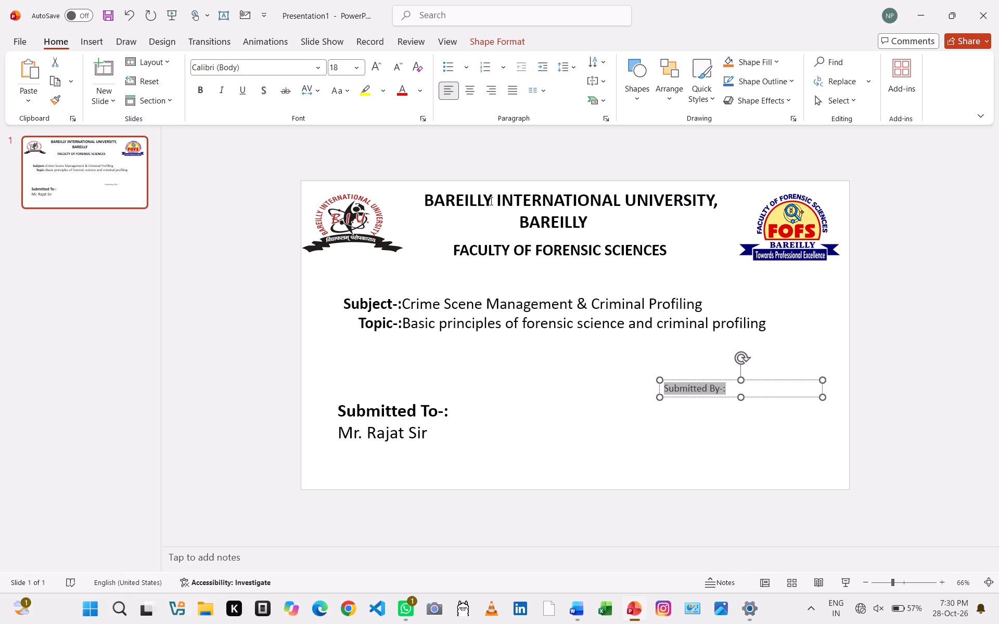
click(206, 93)
click(360, 67)
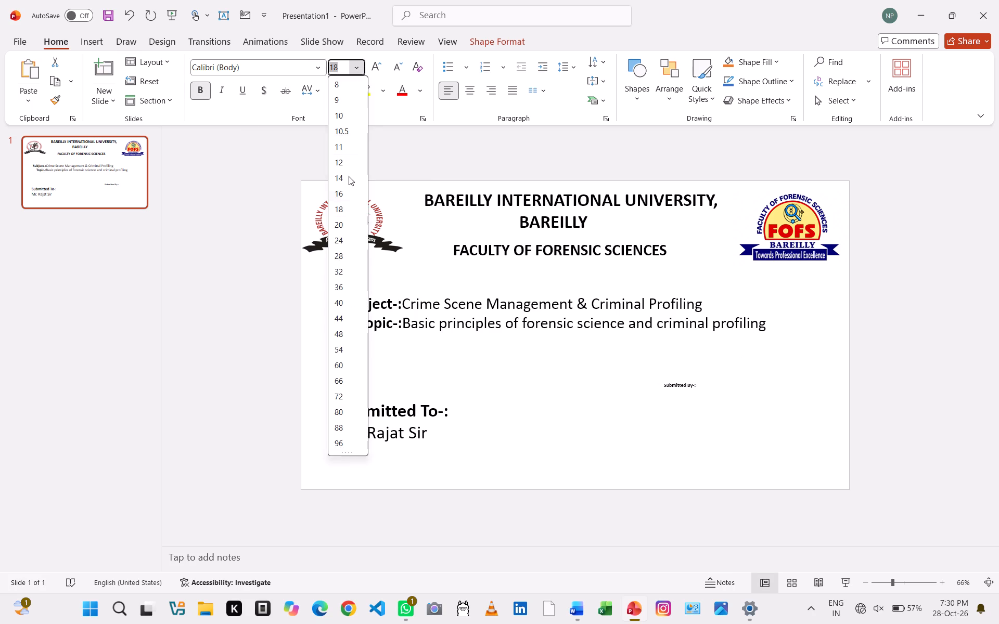
click(343, 274)
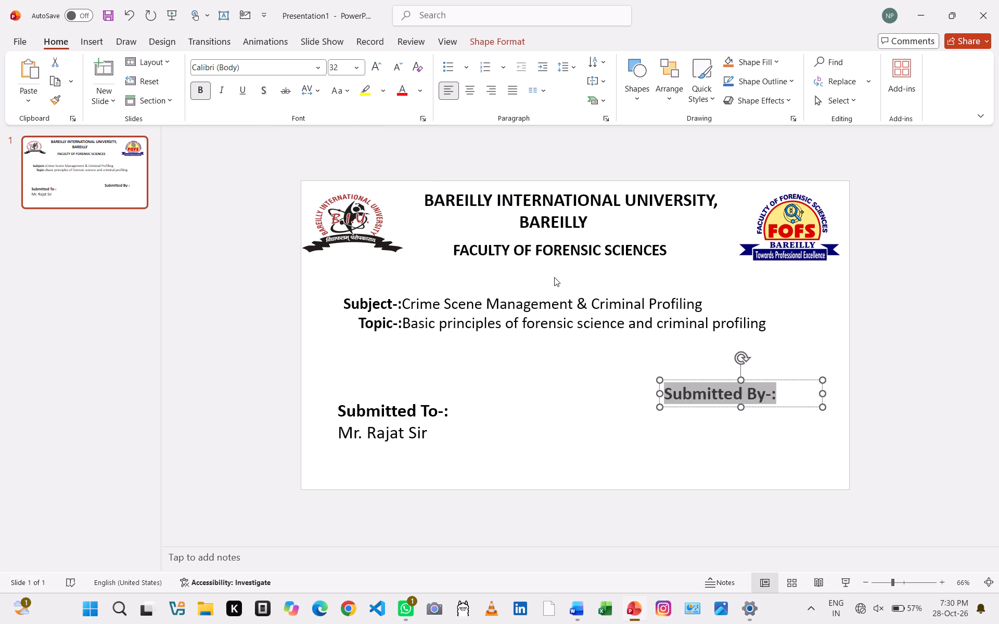
Add the submitter's name on a new line beneath the "Submitted By-:" label.
click(789, 393)
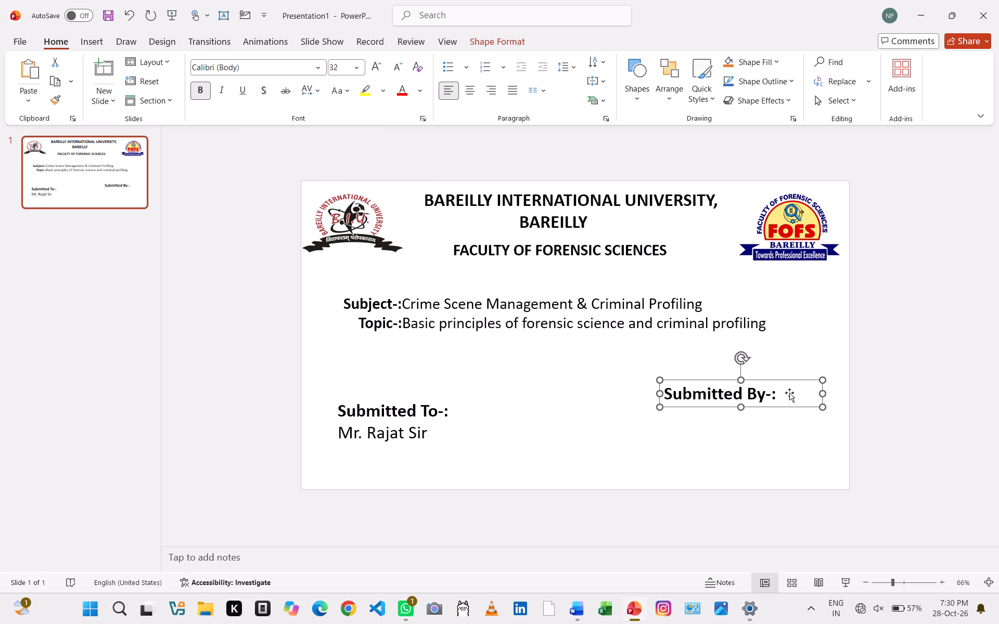
key(Return)
key(Right)
key(Return)
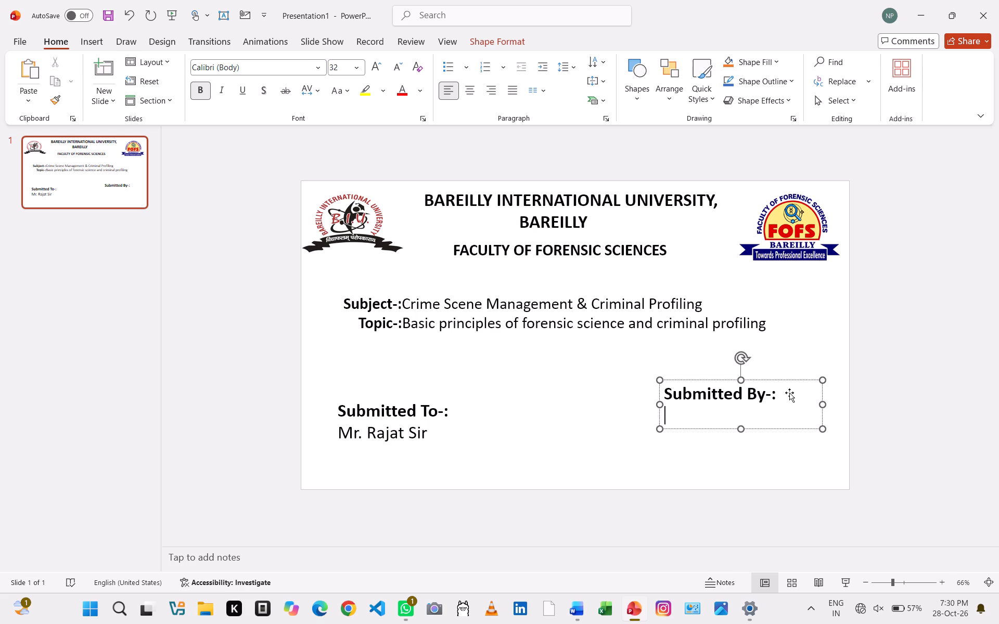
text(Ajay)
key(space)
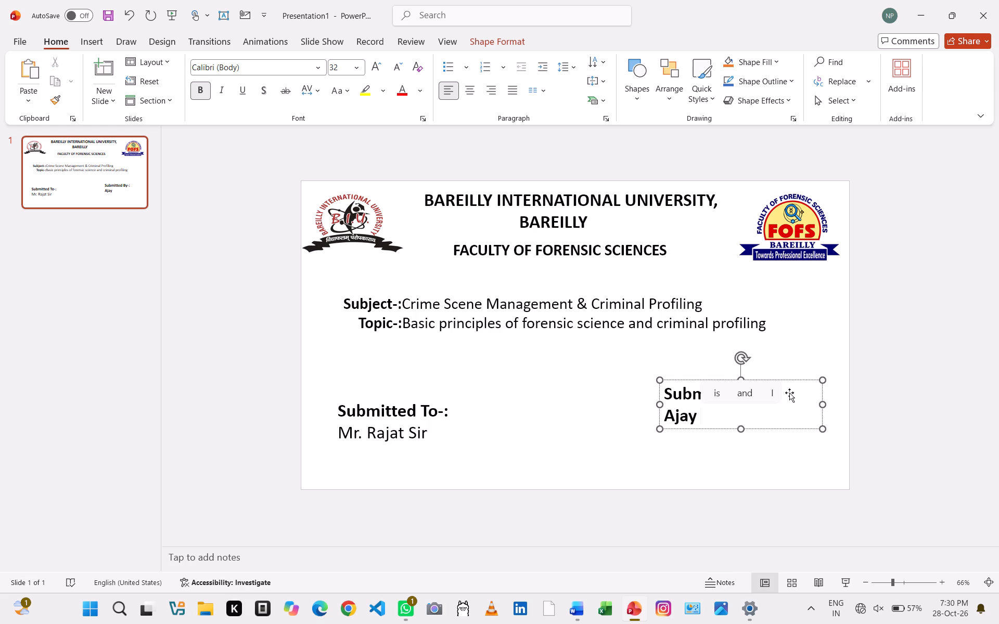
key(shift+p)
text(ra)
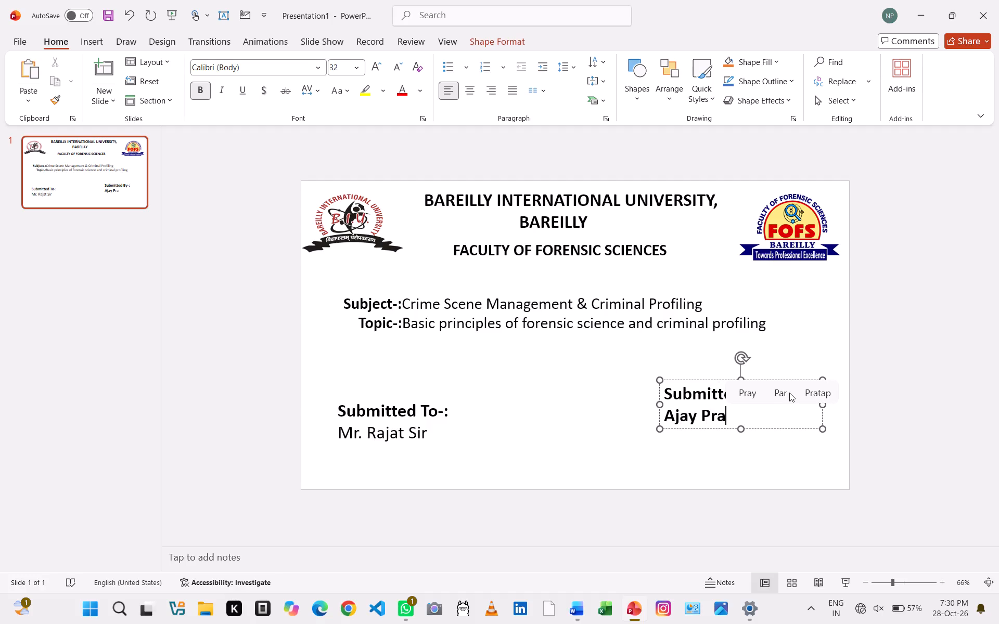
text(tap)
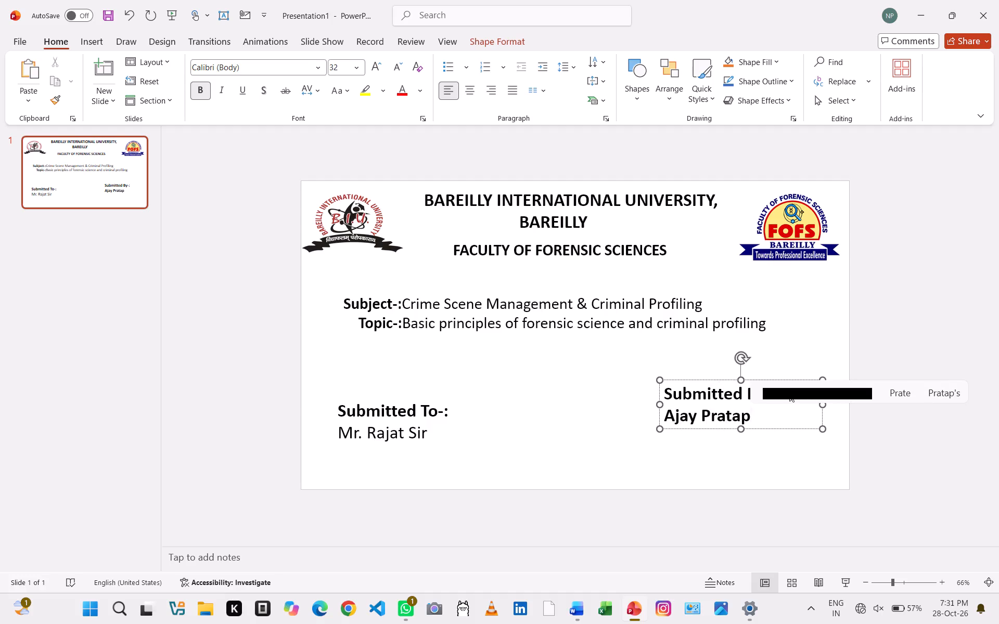
Remove the bold formatting from the submitter's name, keeping the "Submitted By-:" label bold.
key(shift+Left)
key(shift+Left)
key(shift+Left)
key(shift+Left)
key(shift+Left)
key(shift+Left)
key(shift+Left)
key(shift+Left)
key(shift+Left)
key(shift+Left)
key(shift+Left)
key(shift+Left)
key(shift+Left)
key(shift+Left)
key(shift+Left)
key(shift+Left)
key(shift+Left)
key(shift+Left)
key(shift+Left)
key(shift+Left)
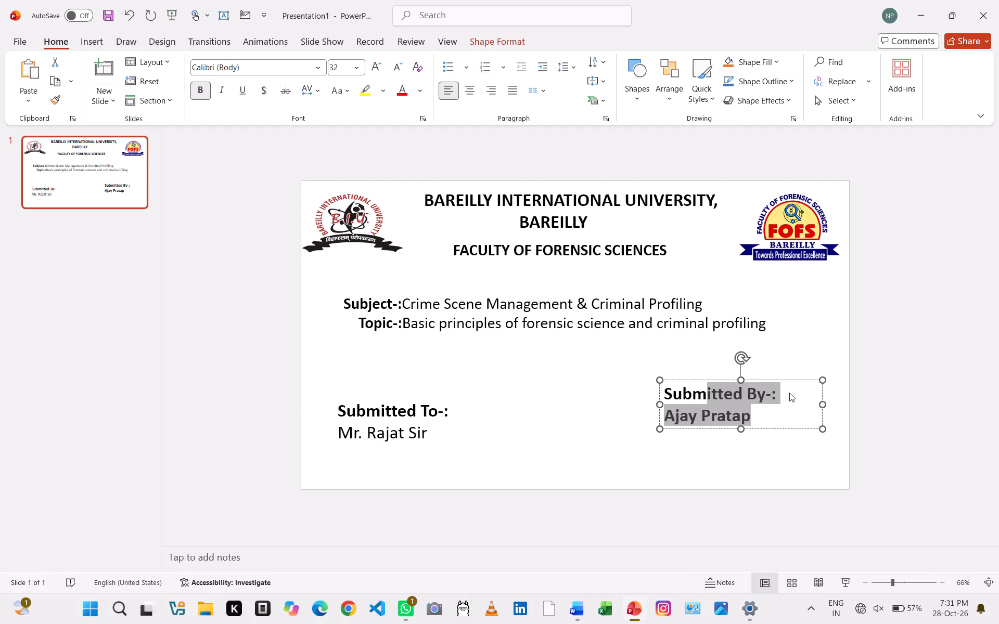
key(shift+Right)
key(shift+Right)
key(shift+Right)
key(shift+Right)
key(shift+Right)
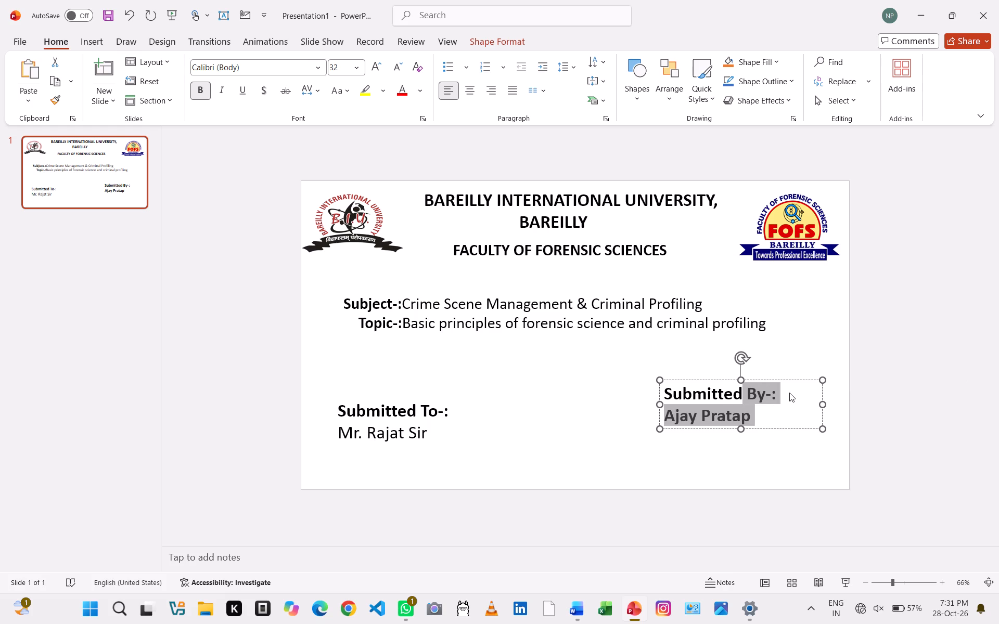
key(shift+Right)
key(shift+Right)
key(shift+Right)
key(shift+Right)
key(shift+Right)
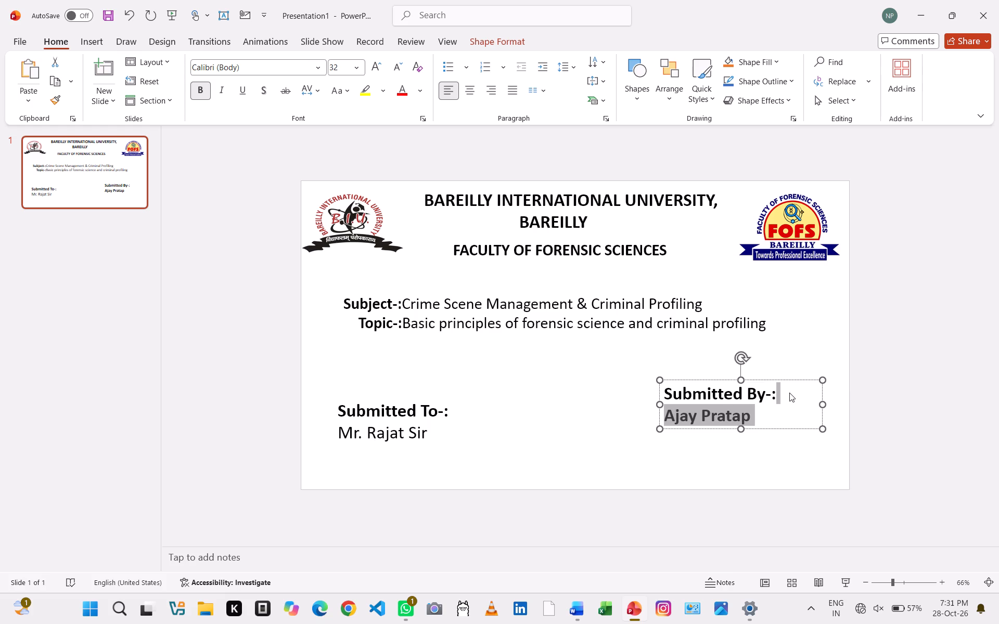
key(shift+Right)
click(201, 94)
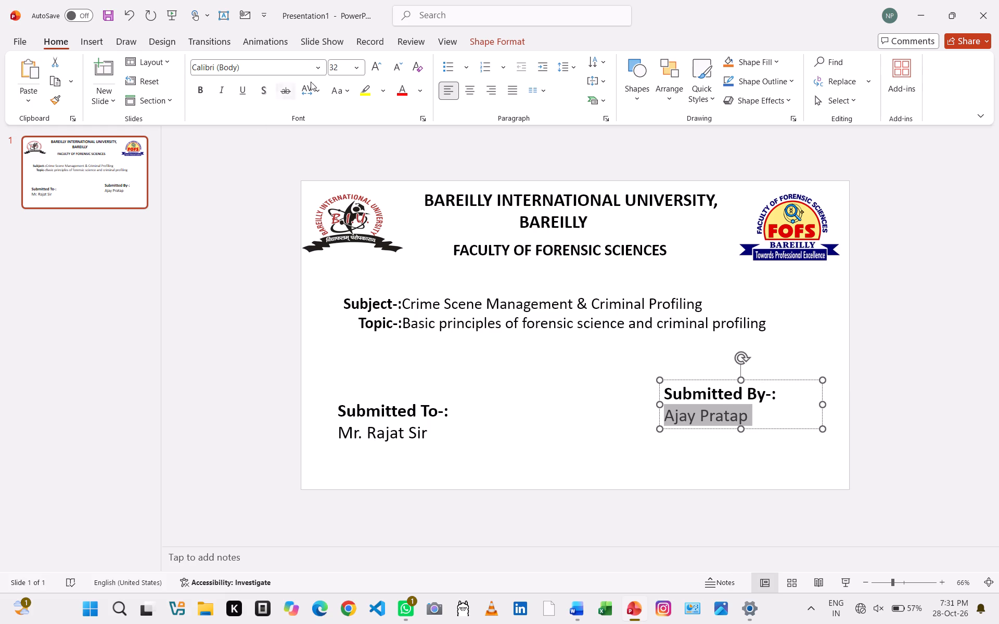
click(906, 400)
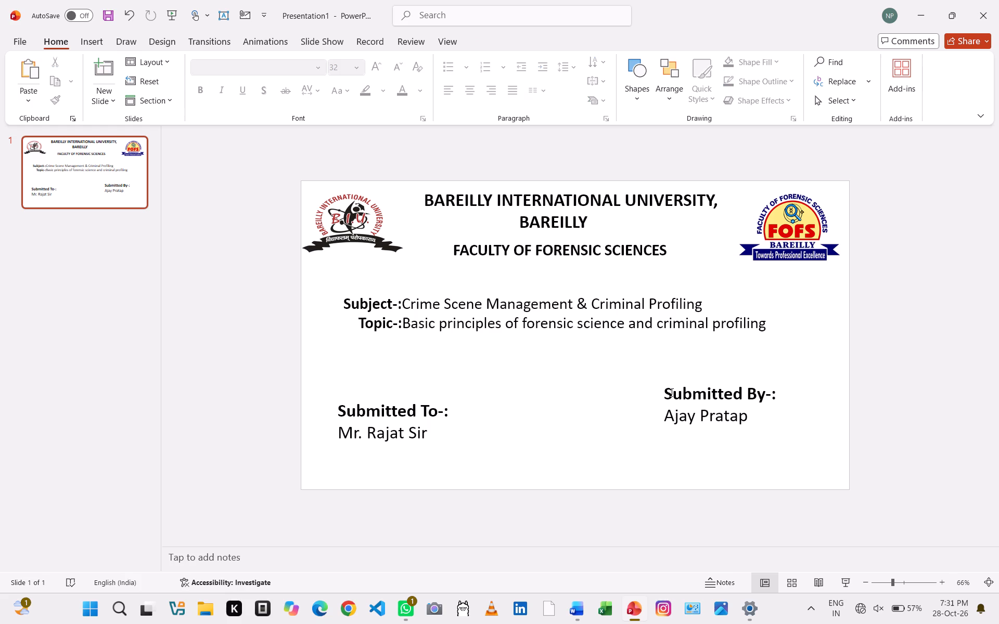
Move the "Submitted By-:" text box down so it lines up level with the "Submitted To-:" text box.
drag(651, 391, 778, 430)
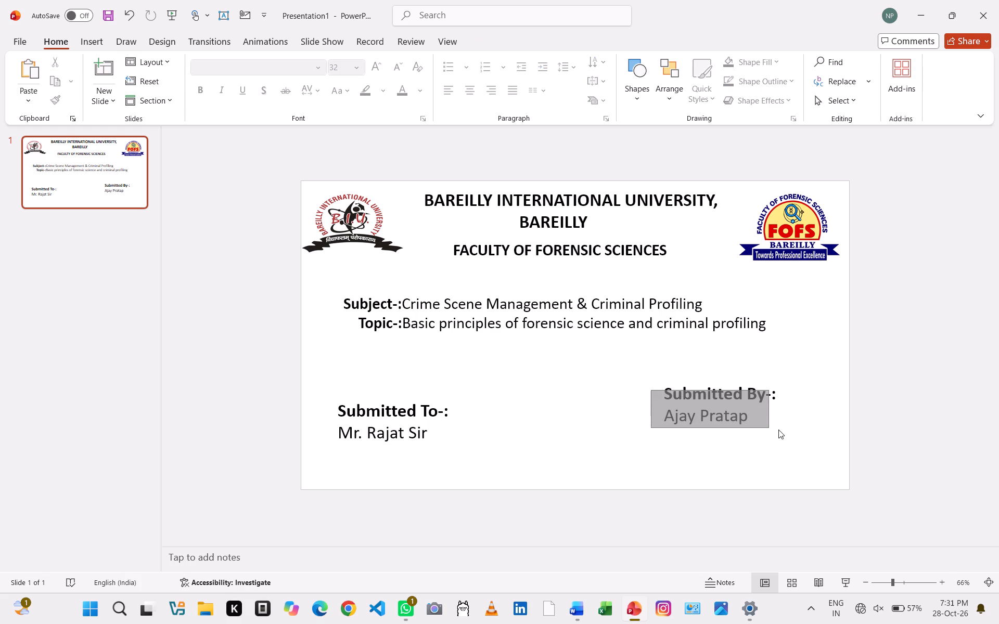
drag(778, 430, 788, 432)
click(738, 408)
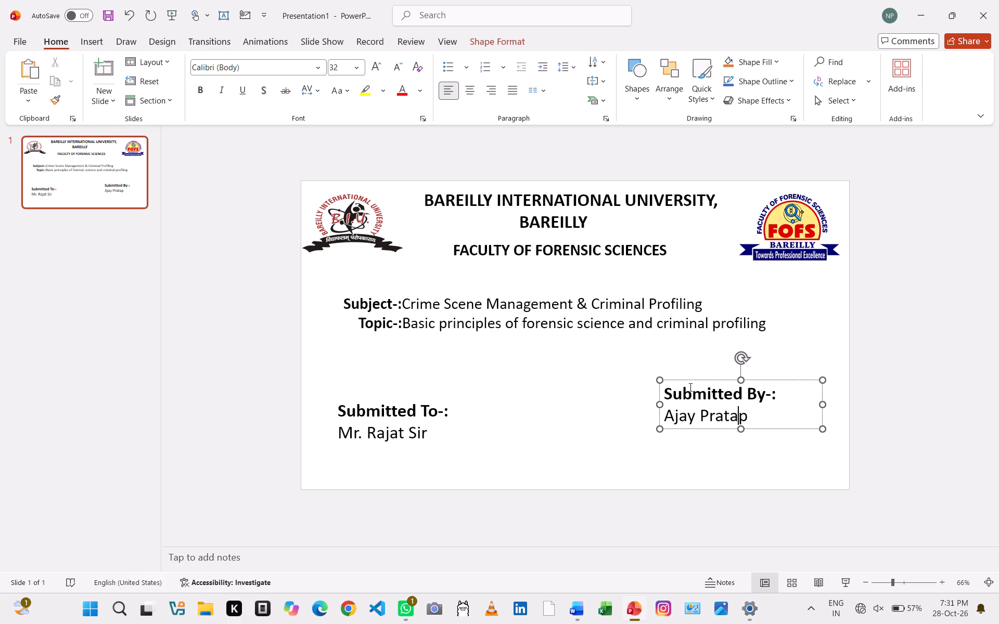
click(734, 382)
drag(737, 379, 736, 388)
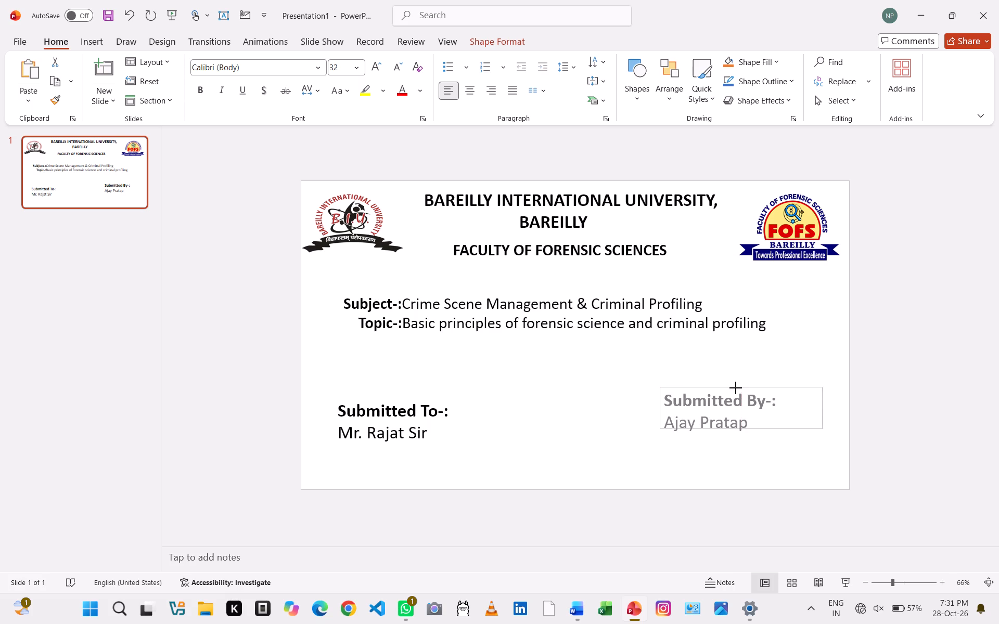
drag(736, 388, 734, 395)
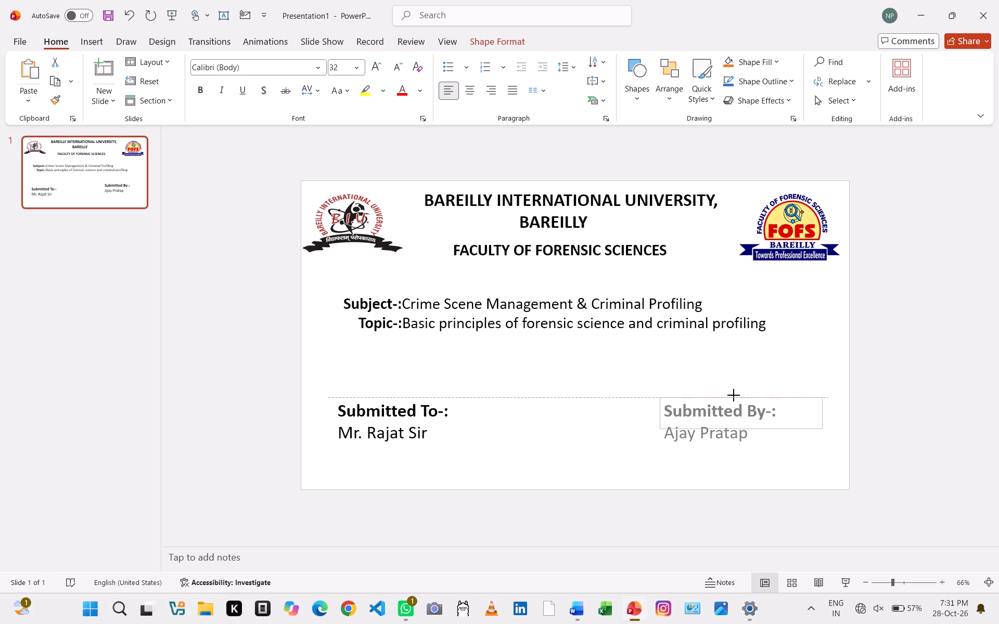
drag(734, 395, 734, 393)
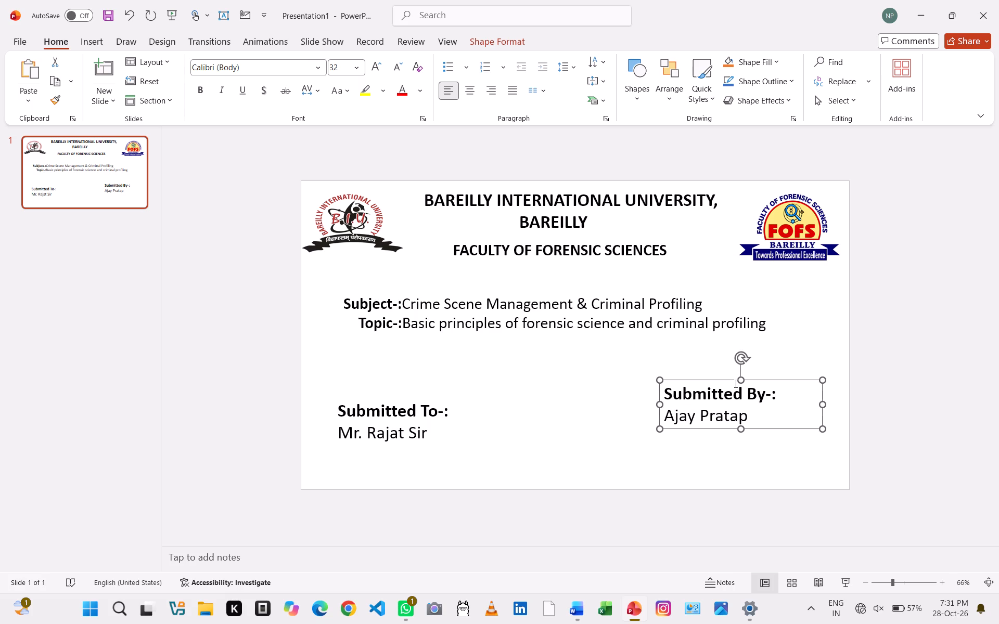
drag(731, 380, 727, 405)
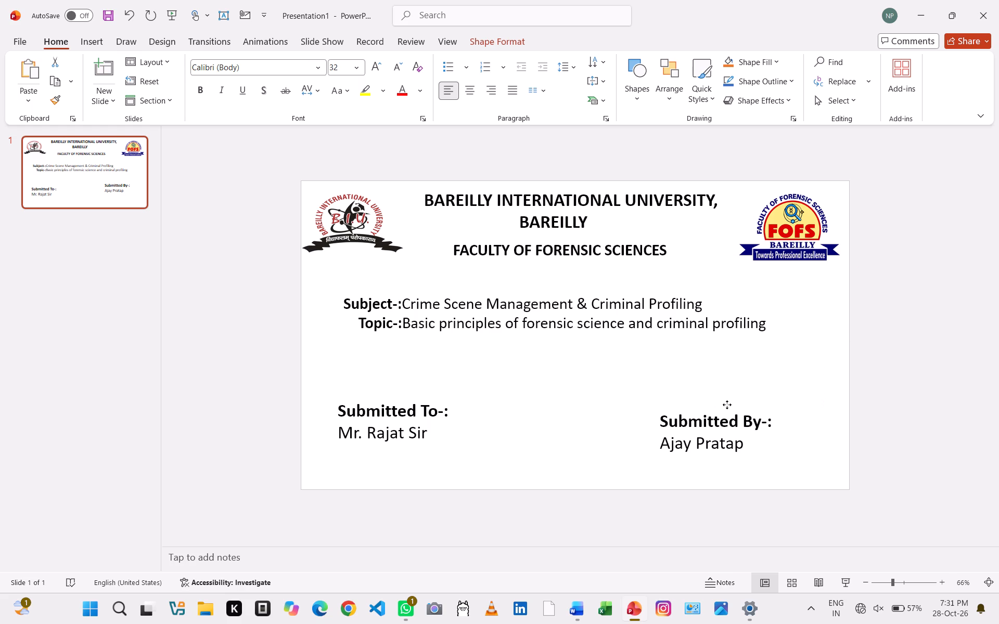
drag(727, 405, 727, 398)
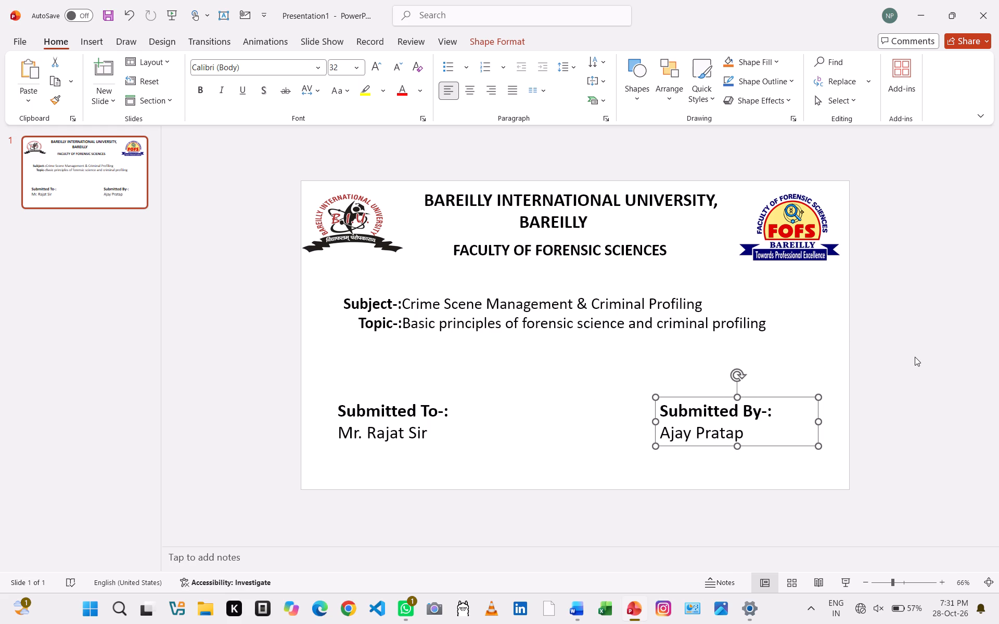
click(915, 357)
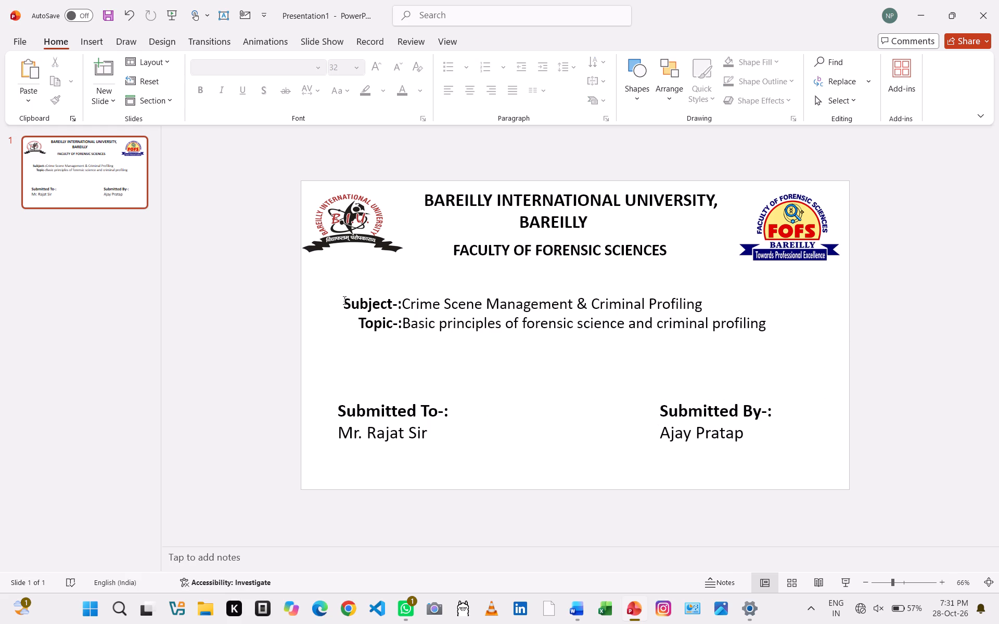
Select the full Subject and Topic lines in the middle of the slide.
drag(343, 300, 642, 305)
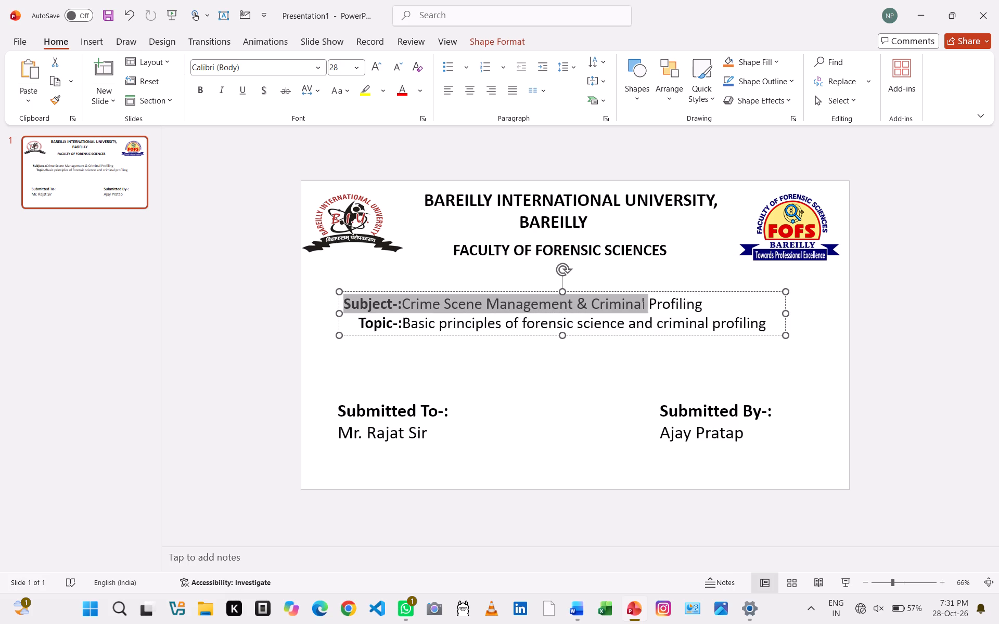
drag(642, 305, 772, 322)
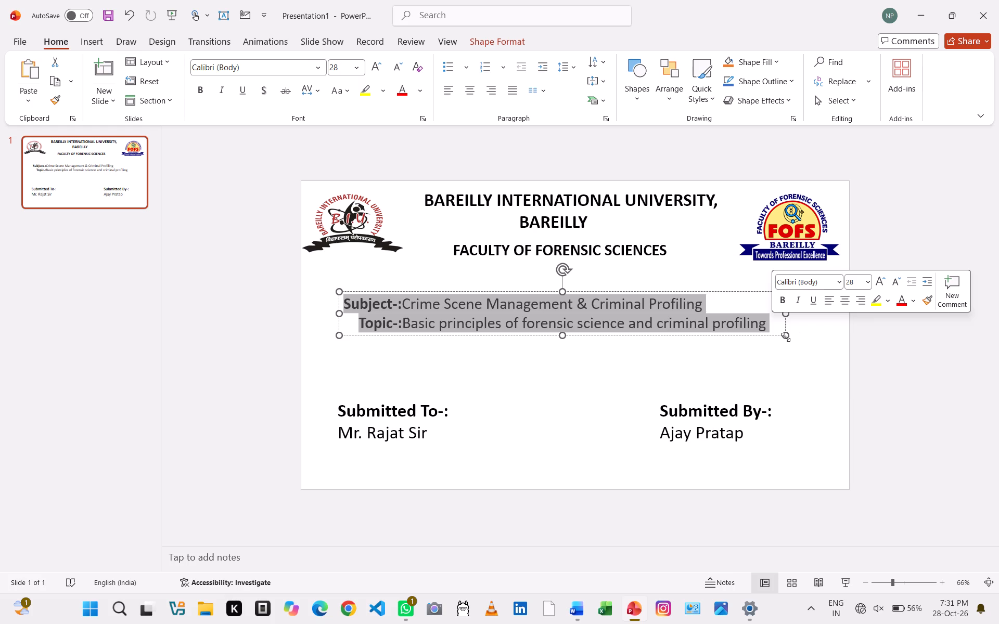
Narrow the Subject and Topic text box slightly and move it down, centred horizontally on the slide.
drag(786, 337, 776, 385)
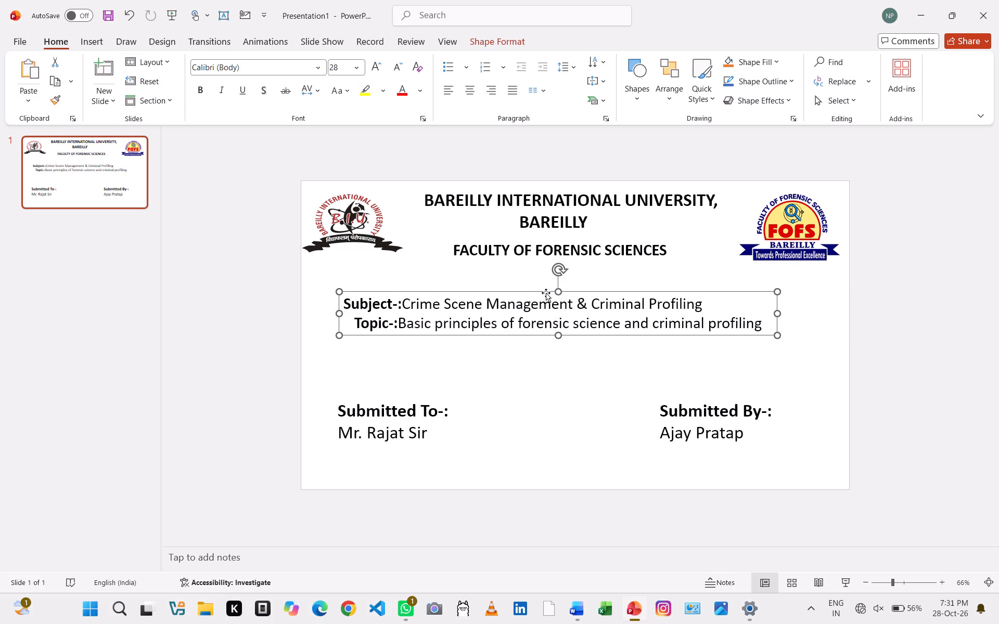
drag(548, 291, 549, 313)
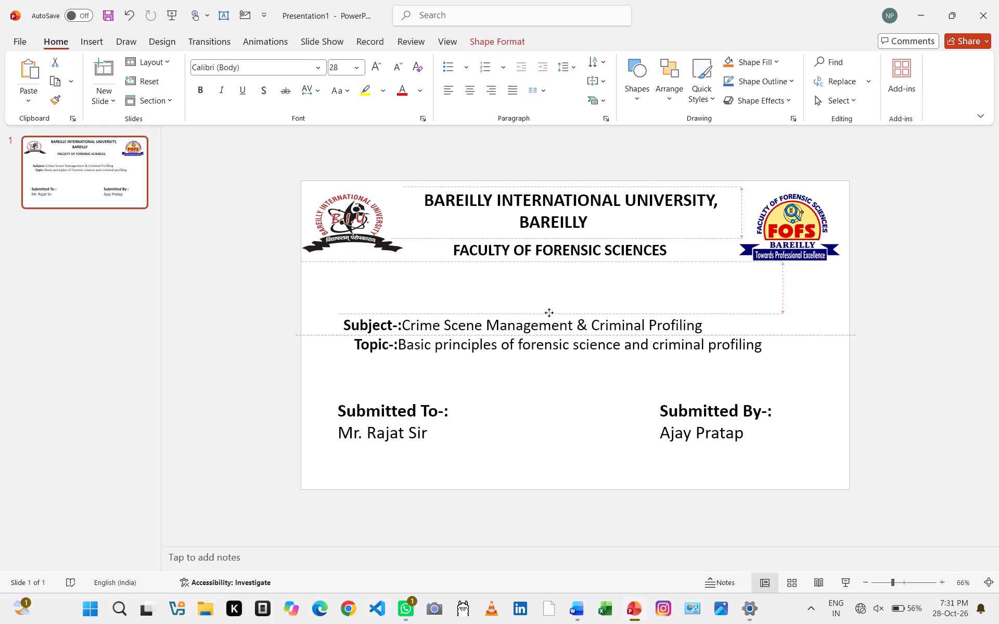
drag(549, 313, 563, 320)
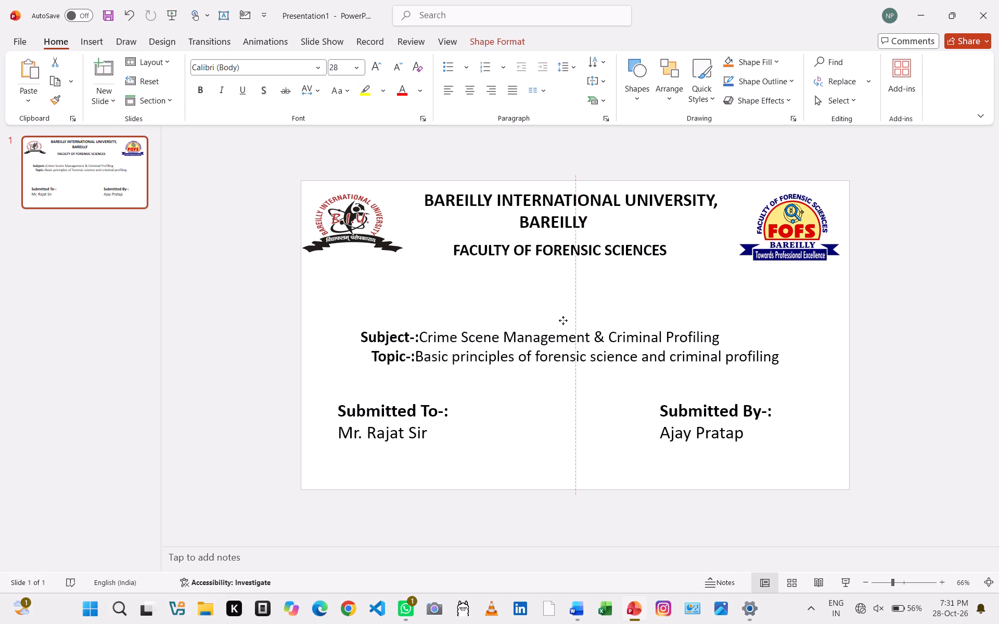
drag(563, 320, 563, 319)
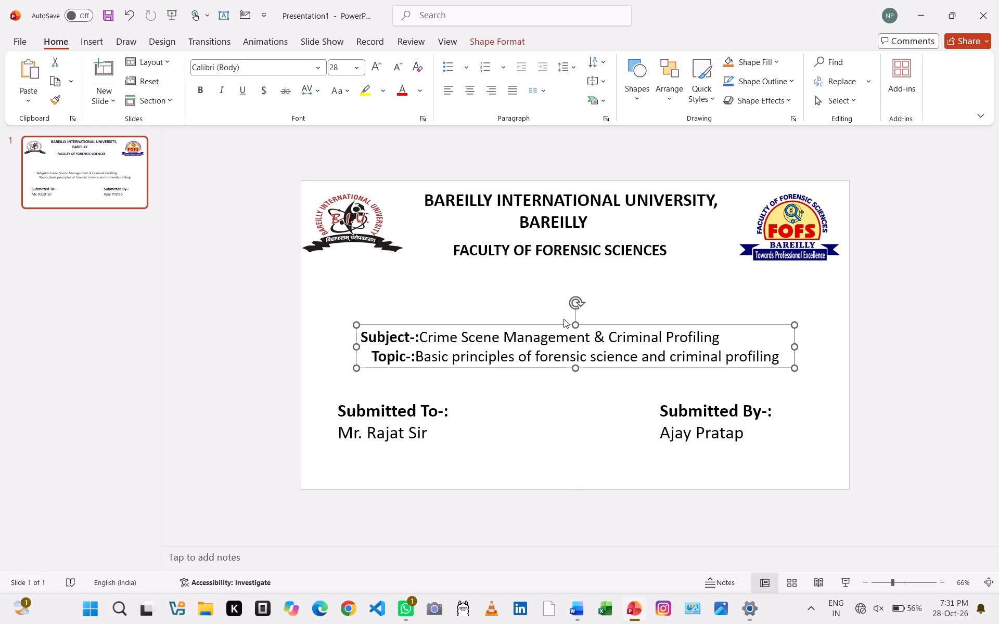
click(557, 270)
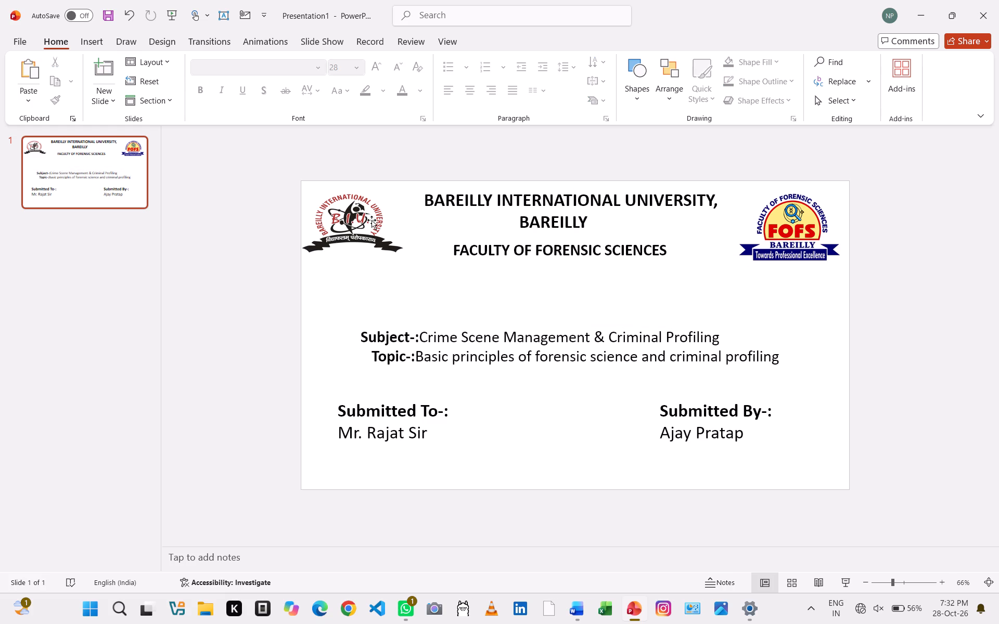
Move the Bareilly International University logo slightly down and inward, and enlarge it a little from its lower inner corner.
drag(362, 219, 366, 231)
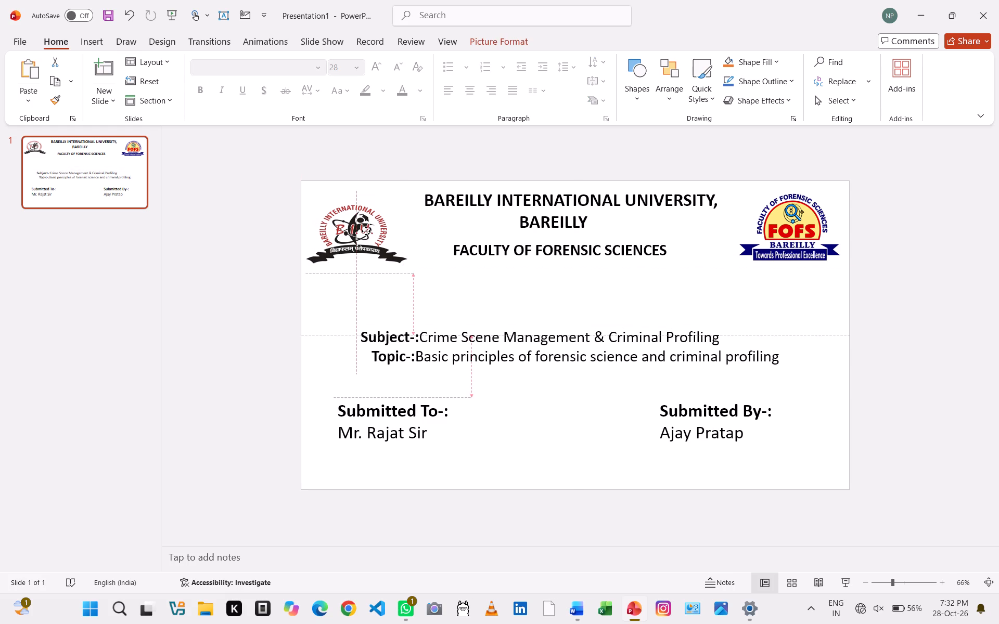
drag(366, 231, 366, 231)
drag(409, 277, 411, 279)
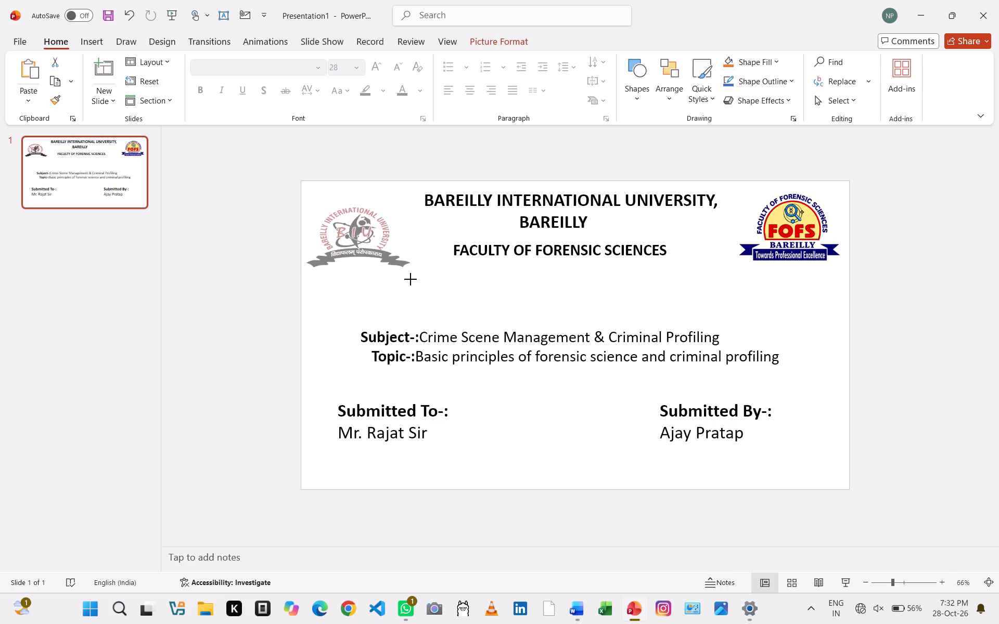
drag(411, 279, 414, 283)
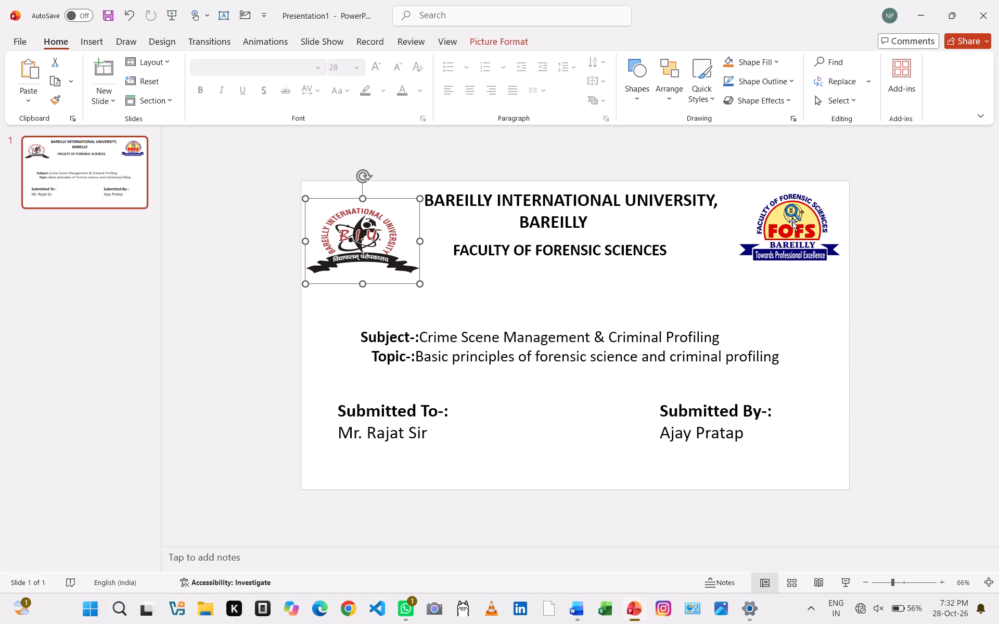
Move the FOFS logo down until its top aligns with the university logo, and enlarge it to the same height.
drag(793, 222, 795, 227)
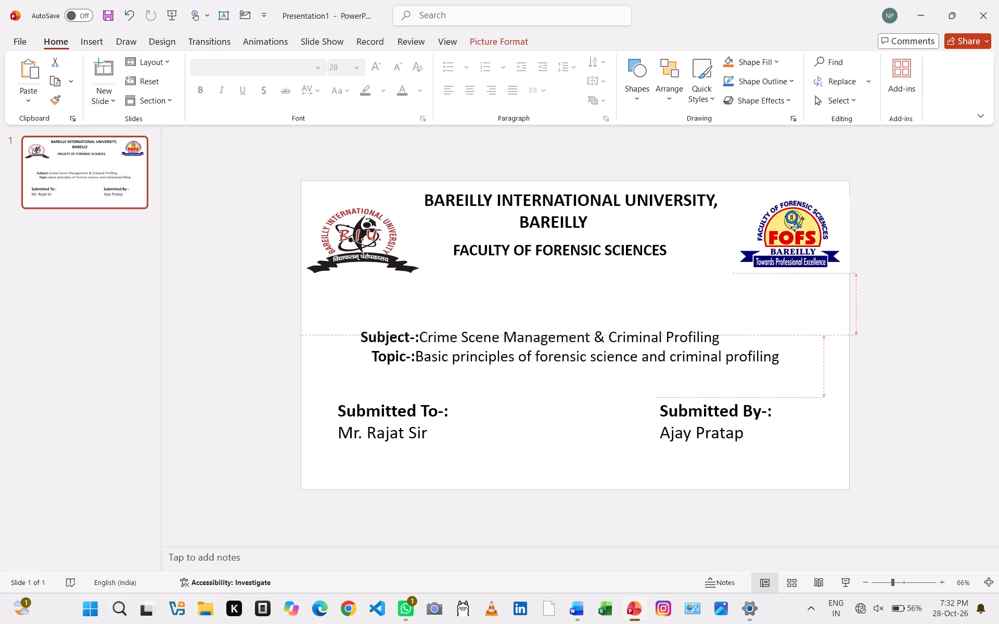
drag(795, 227, 796, 230)
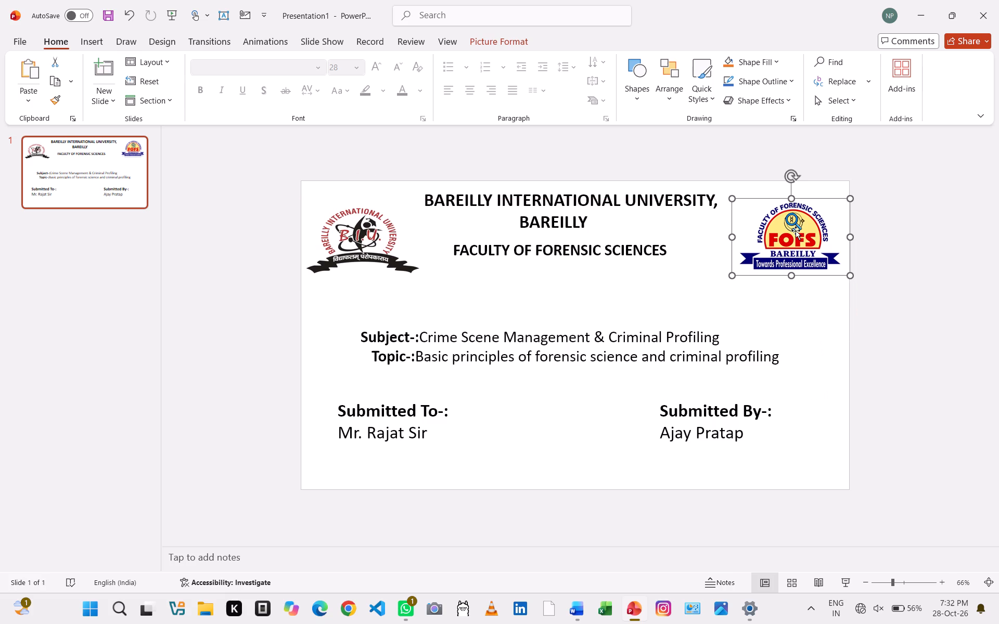
drag(734, 277, 729, 281)
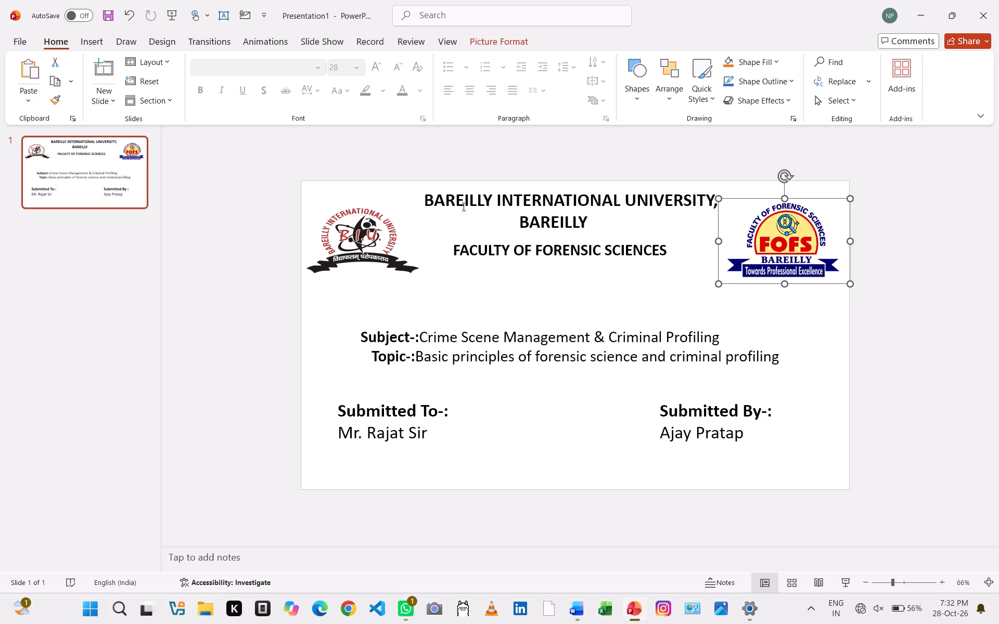
Delete the leading space before "BAREILLY INTERNATIONAL UNIVERSITY" in the heading.
click(425, 204)
key(BackSpace)
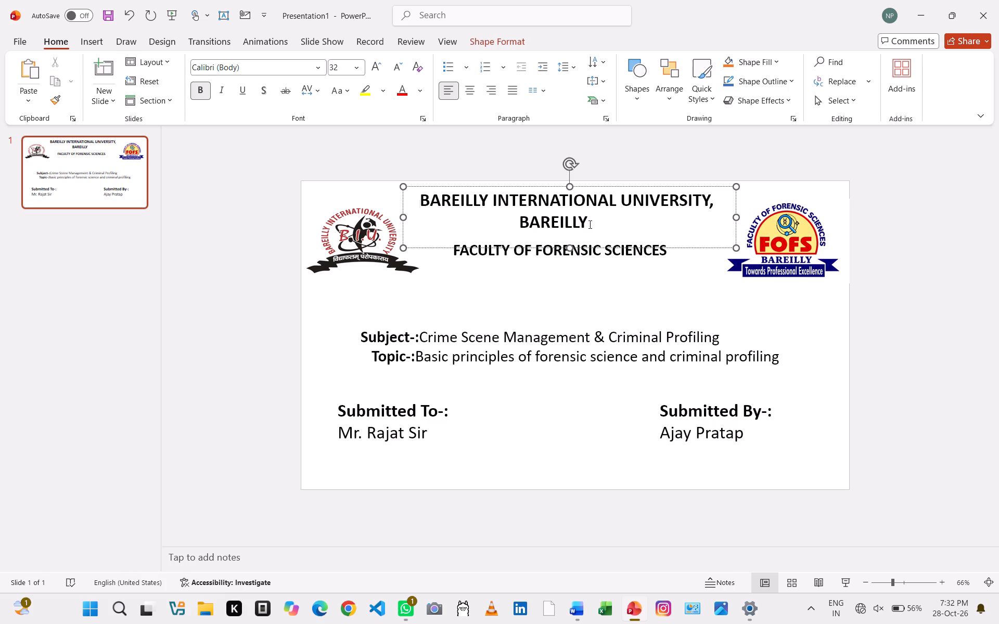
click(615, 268)
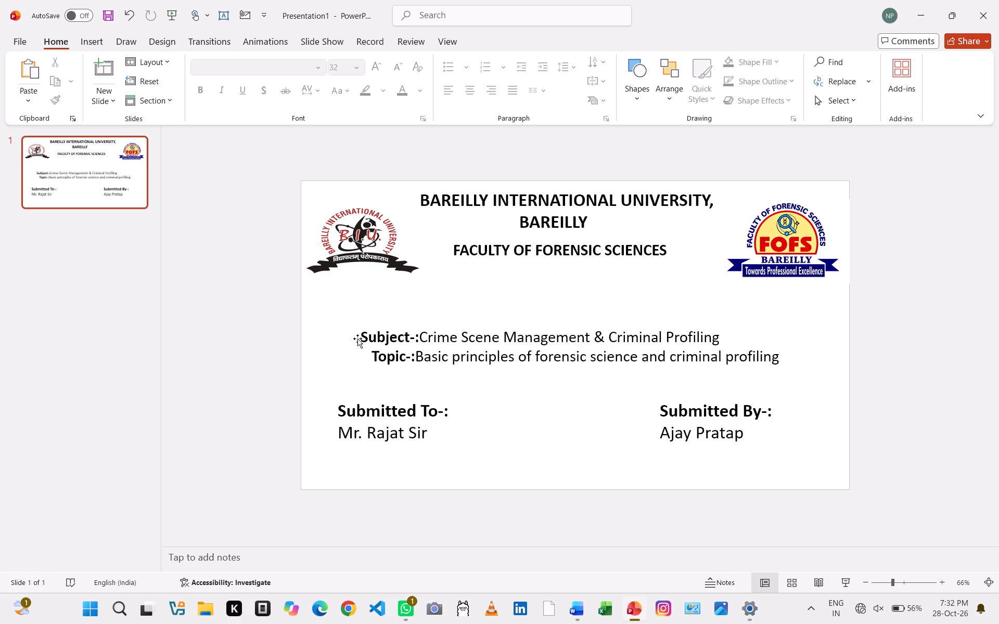
Set the font size of the whole Subject line to 32.
drag(362, 339, 700, 341)
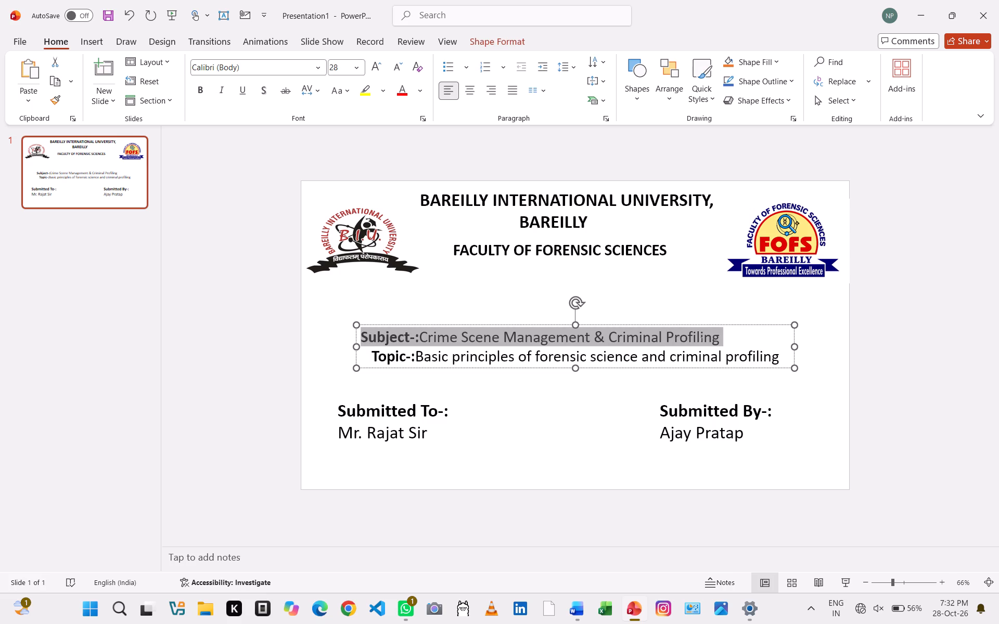
drag(700, 341, 732, 339)
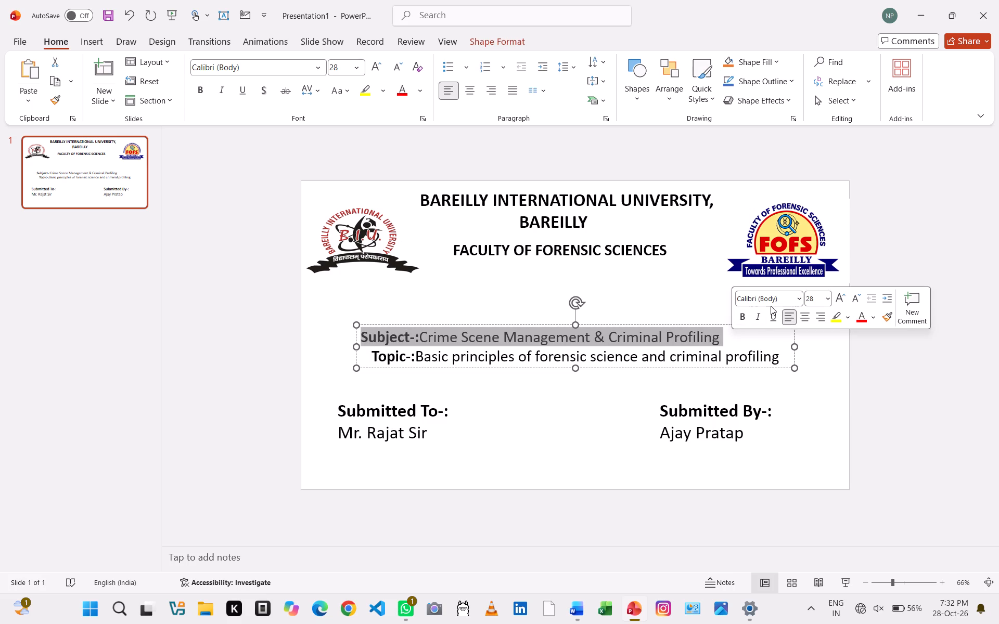
click(825, 301)
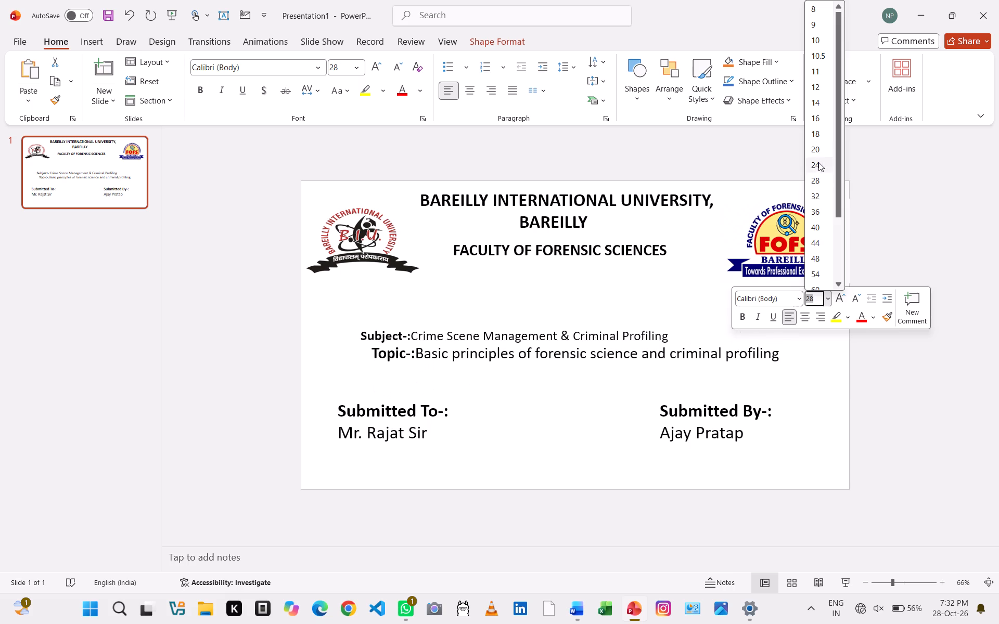
click(813, 192)
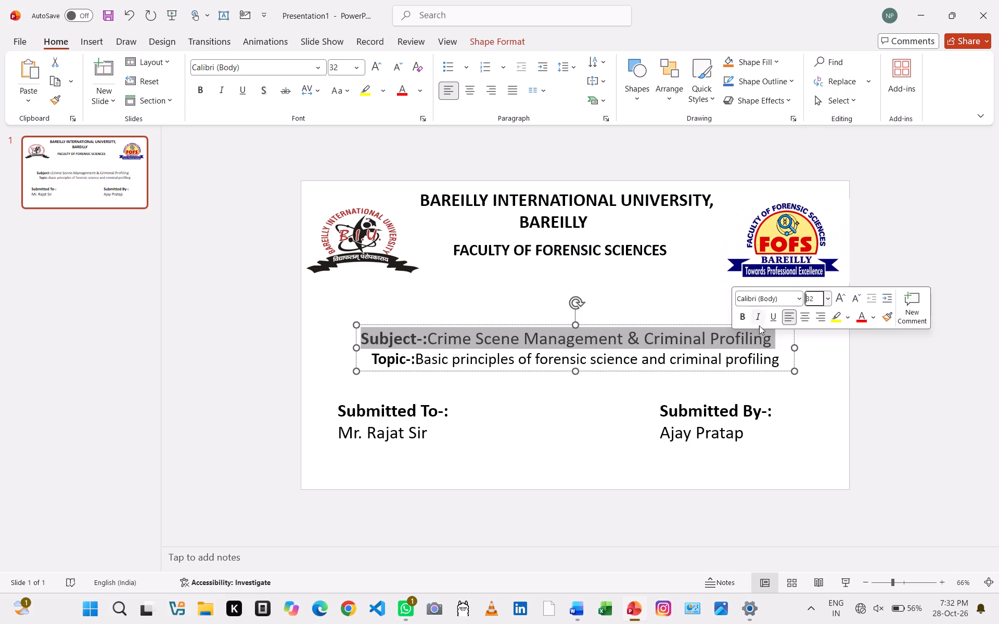
click(784, 359)
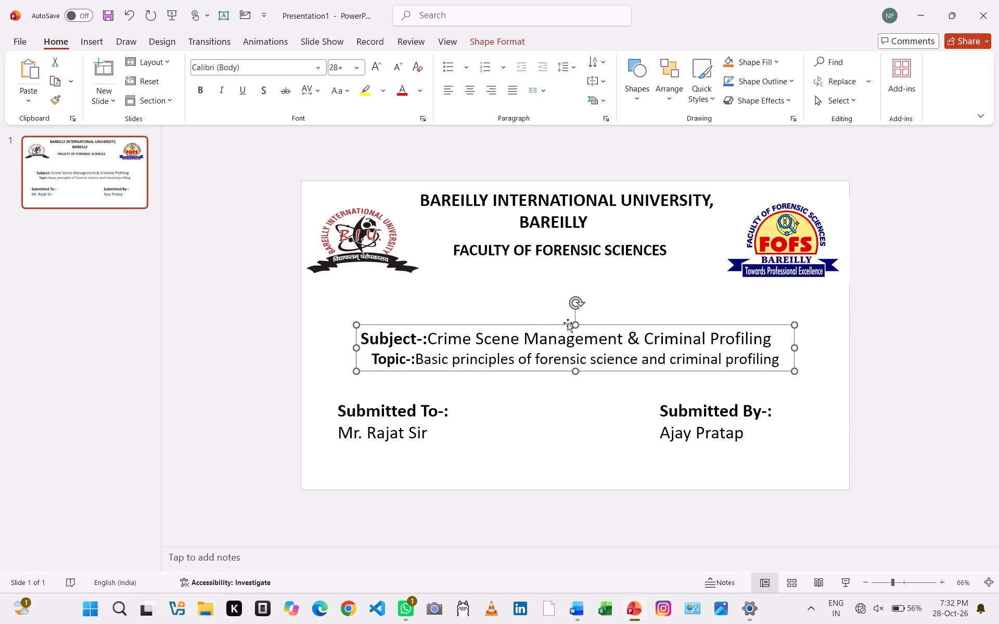
Nudge the Subject and Topic text box up slightly and set its line spacing to 1.5.
drag(568, 323, 565, 313)
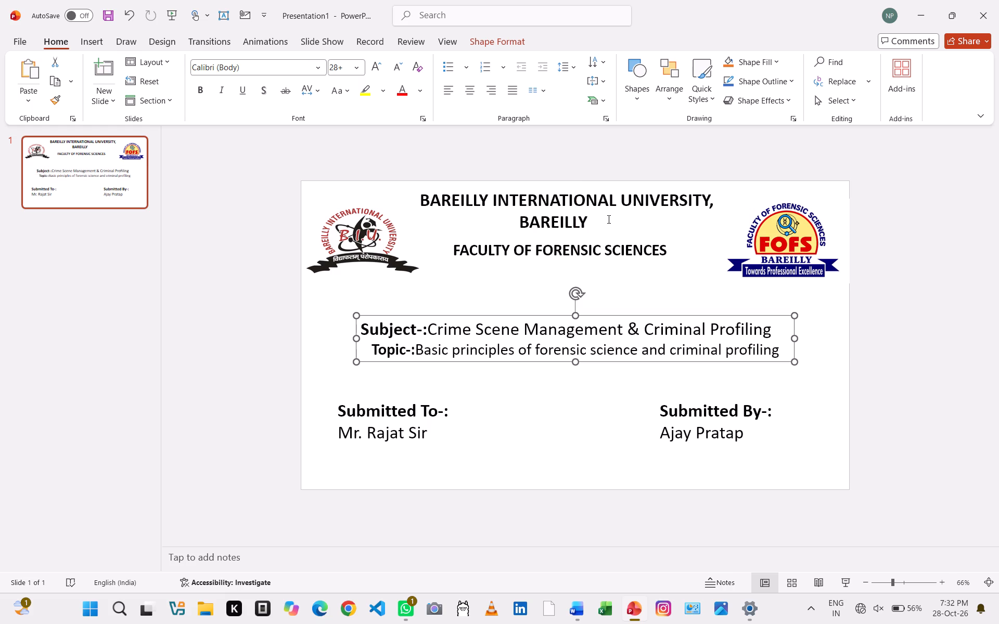
click(566, 69)
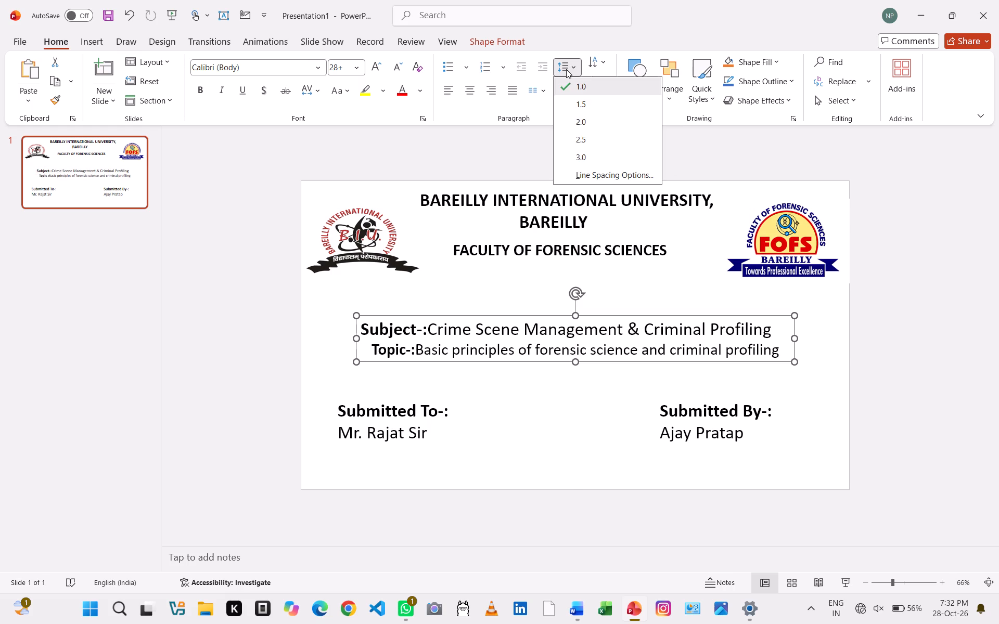
click(873, 218)
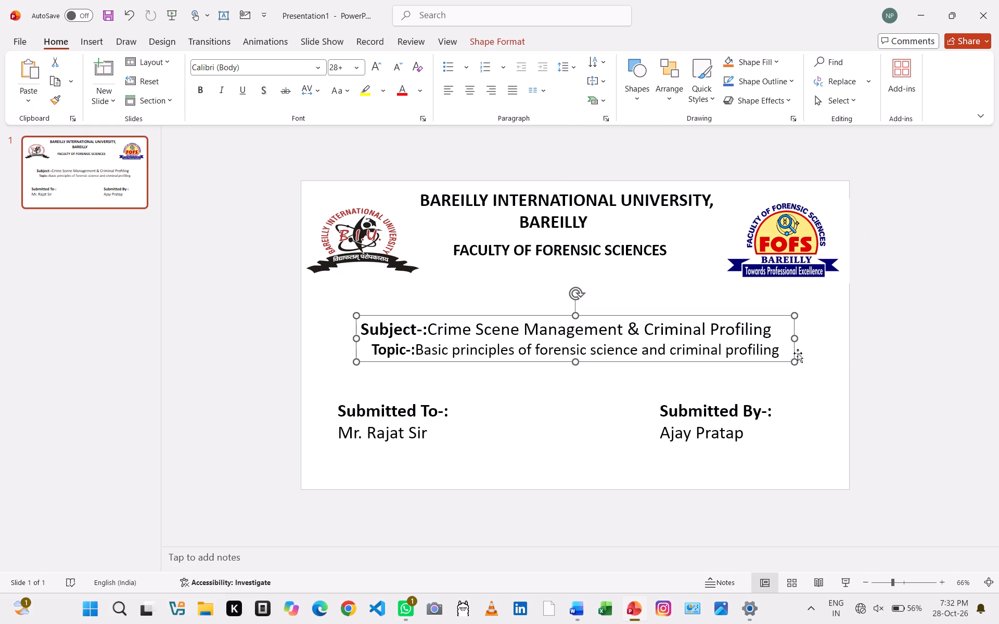
click(794, 339)
click(563, 68)
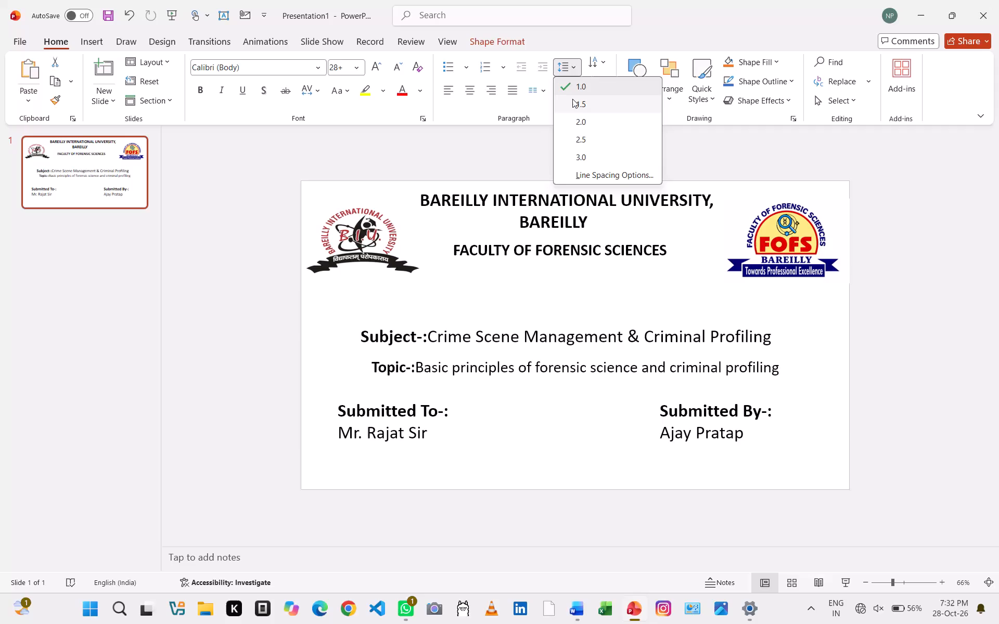
click(572, 99)
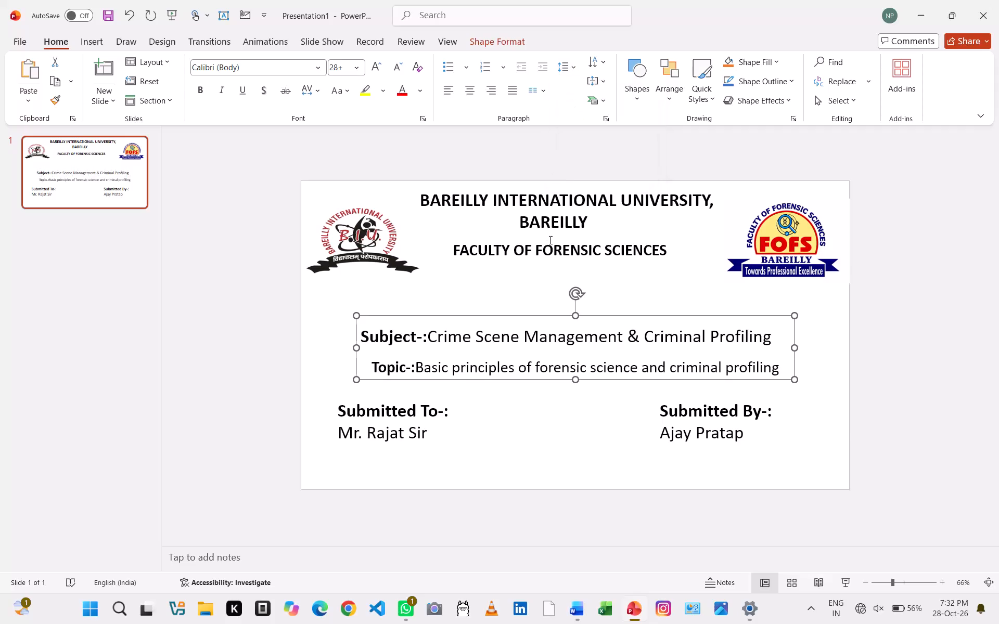
Move the Subject and Topic text box further up, widening the gap above the submission block.
drag(527, 317, 525, 309)
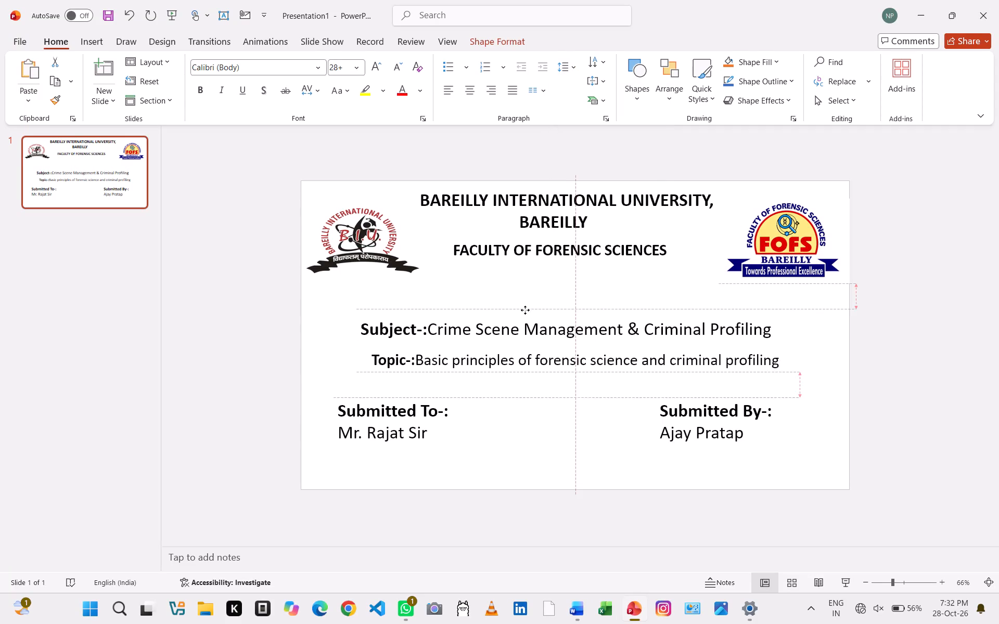
drag(525, 309, 523, 302)
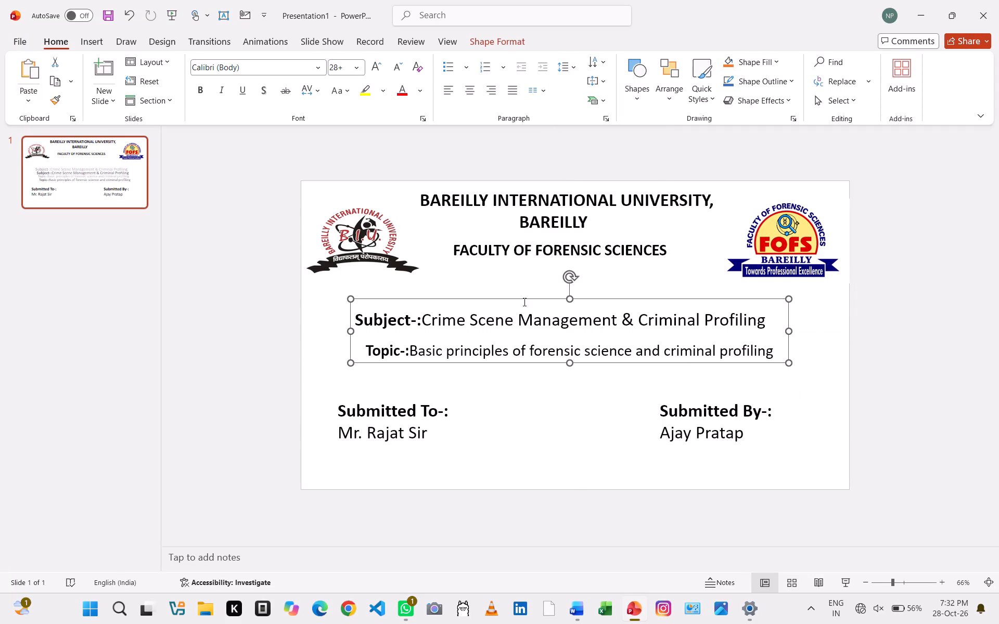
click(868, 324)
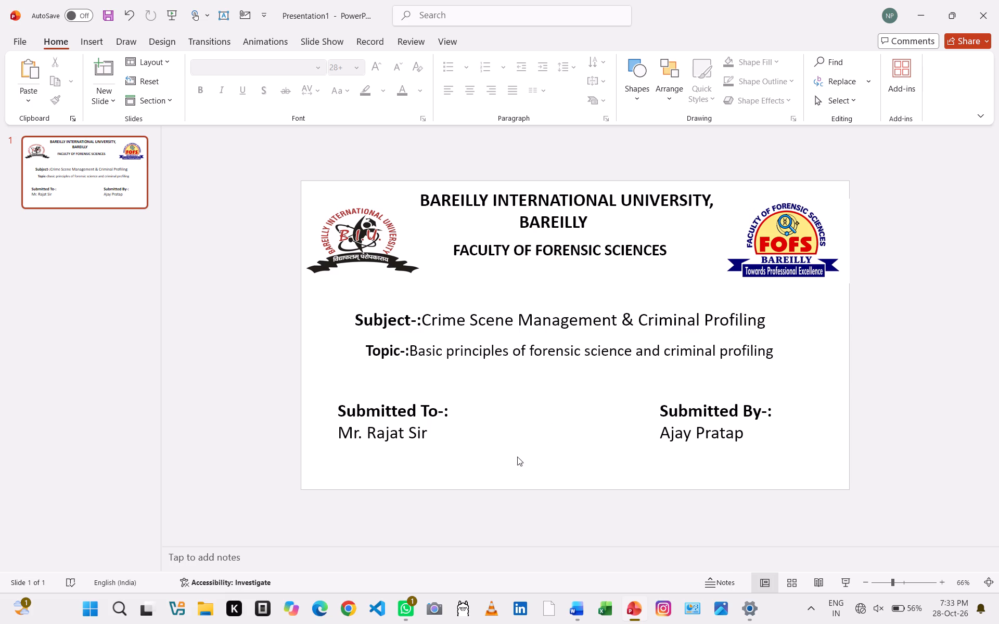
Move the "Submitted By" text box slightly down and closer to the slide's right edge.
click(328, 403)
click(702, 423)
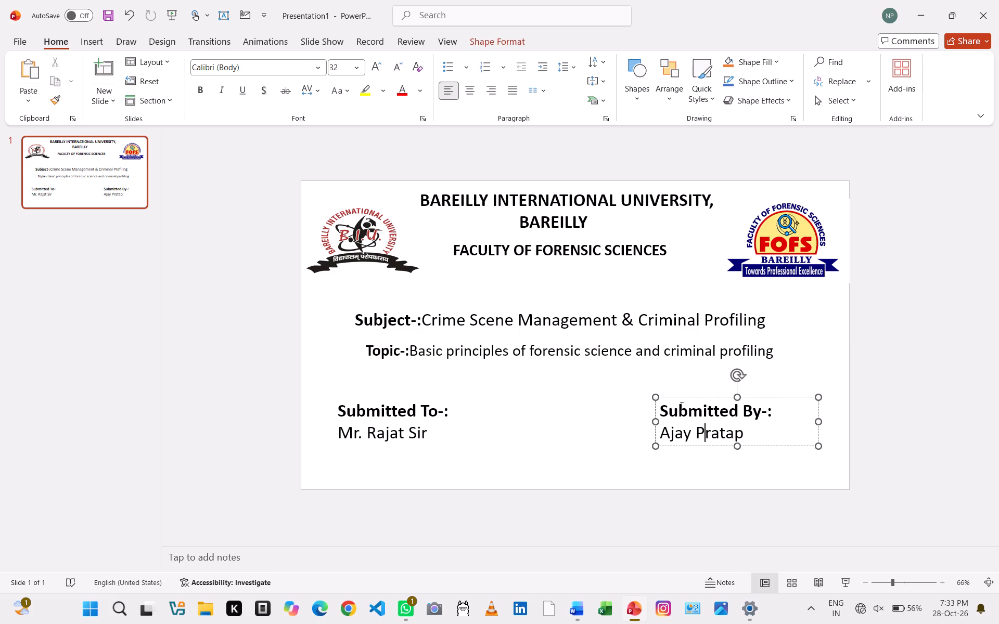
drag(670, 397, 678, 401)
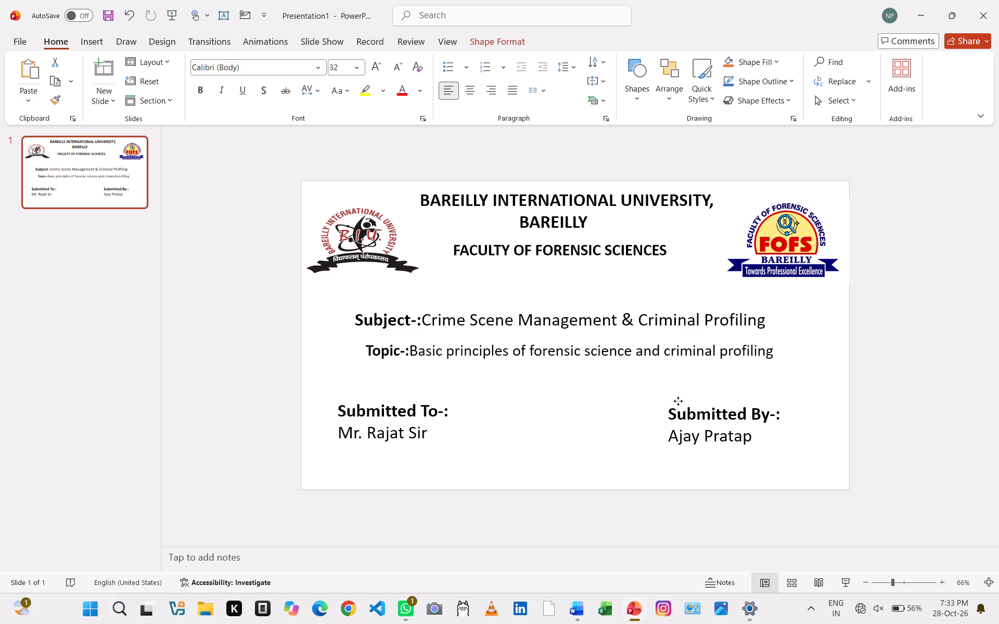
drag(678, 401, 688, 405)
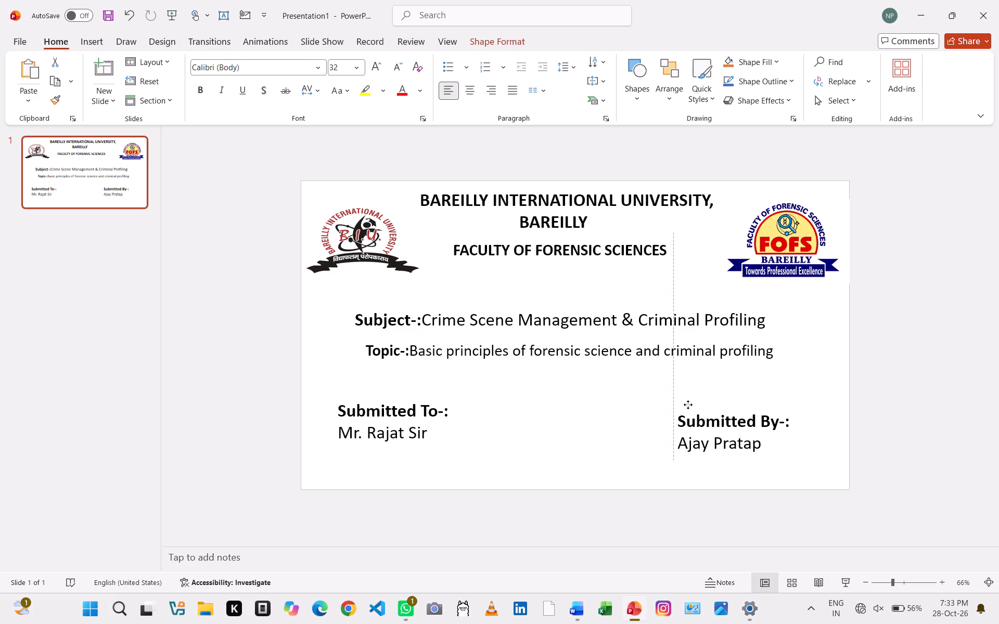
drag(688, 405, 694, 404)
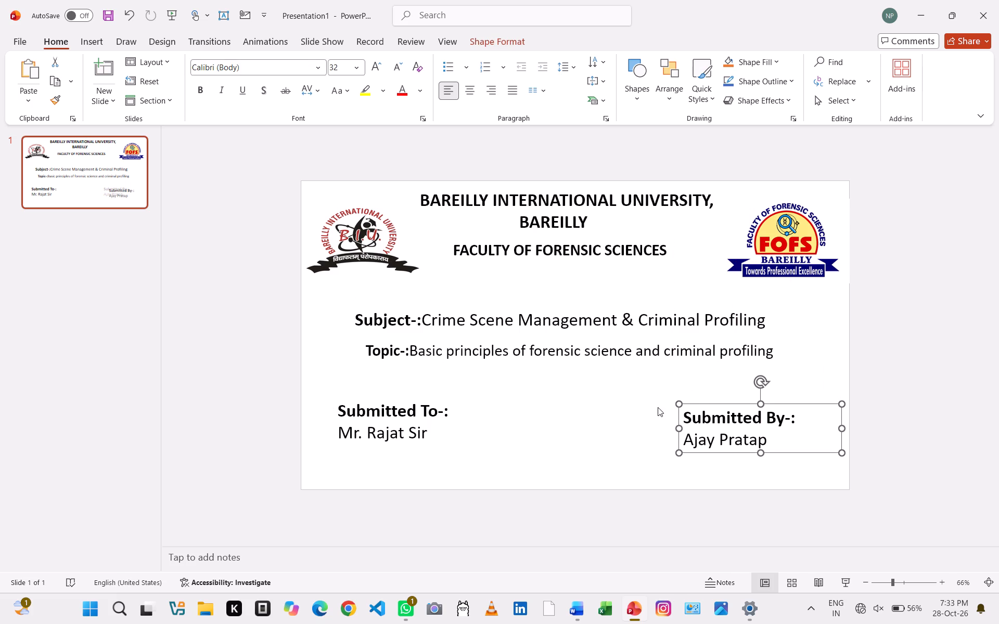
Move the "Submitted To" text box slightly down and to the right, roughly level with the "Submitted By" block.
click(397, 411)
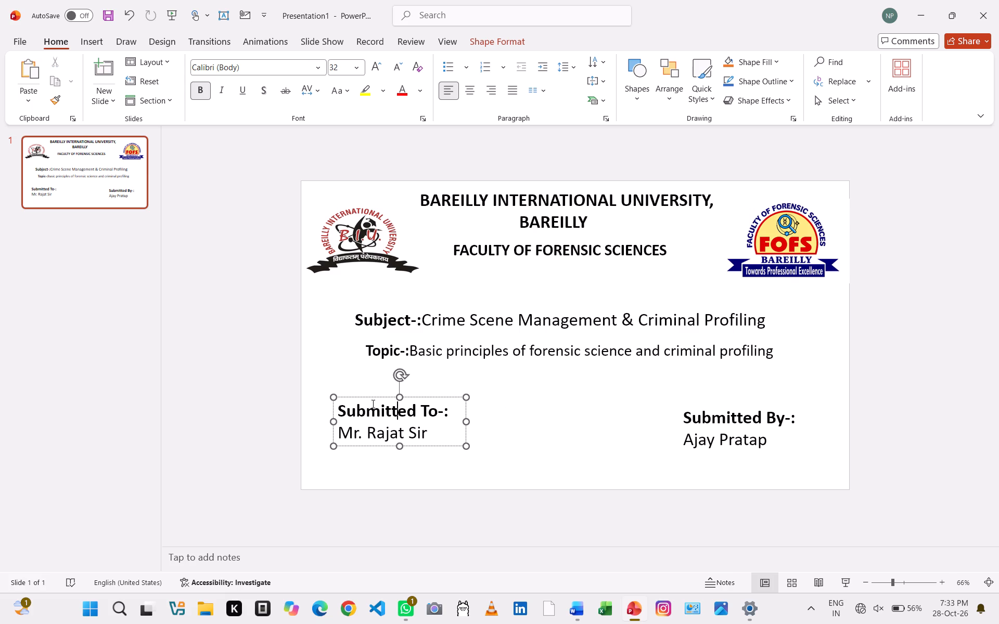
drag(364, 396, 367, 406)
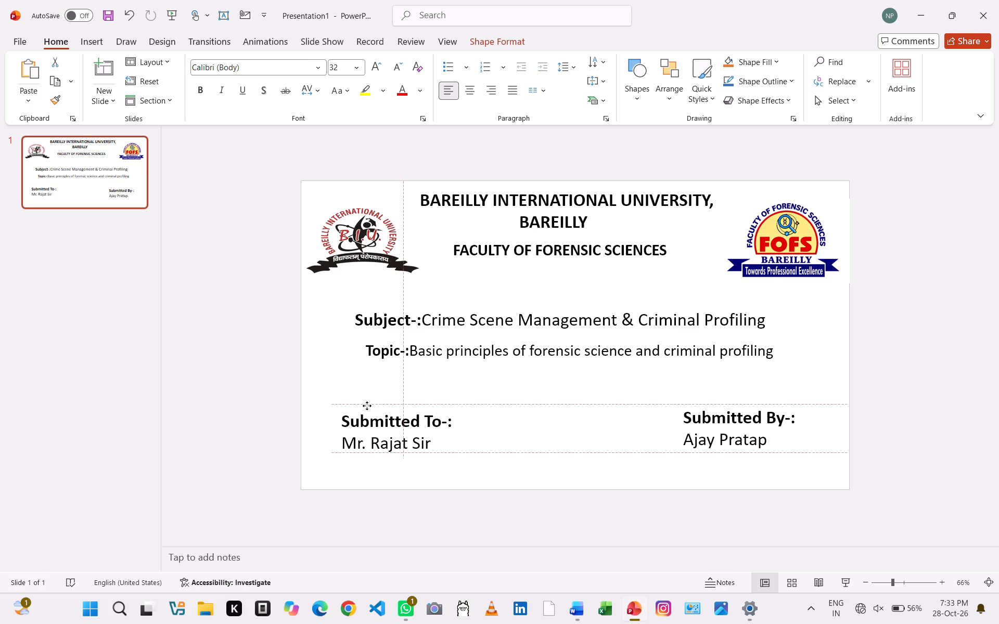
drag(367, 406, 373, 406)
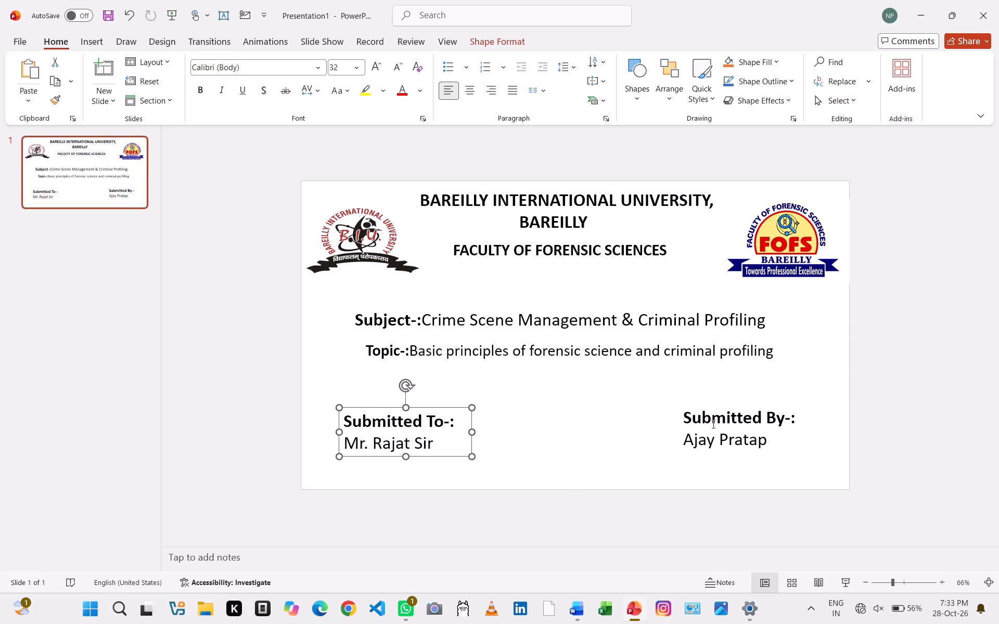
click(921, 363)
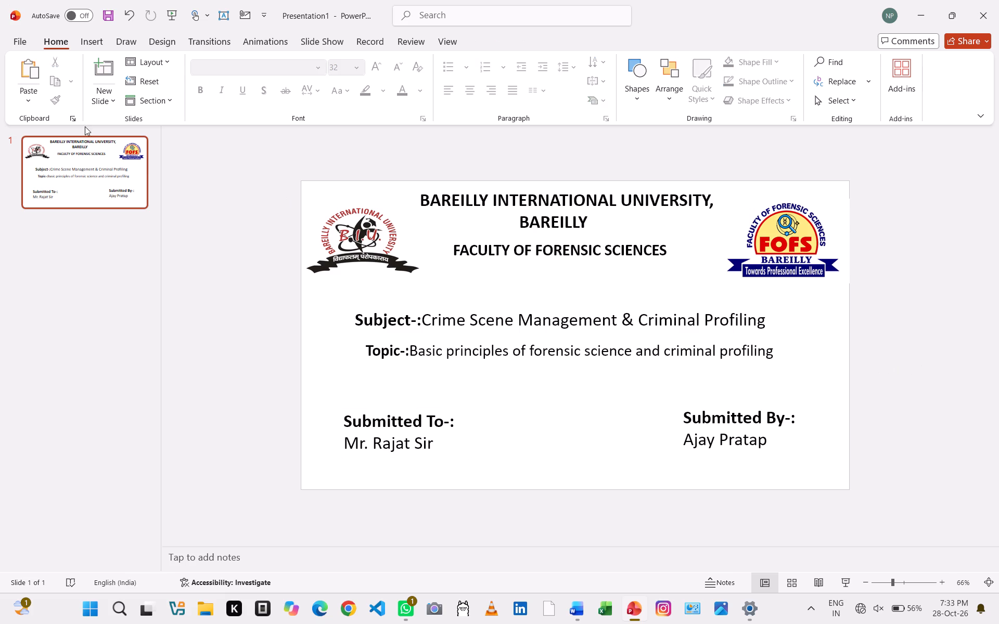
Add a new slide with the Blank layout after the title slide.
click(111, 101)
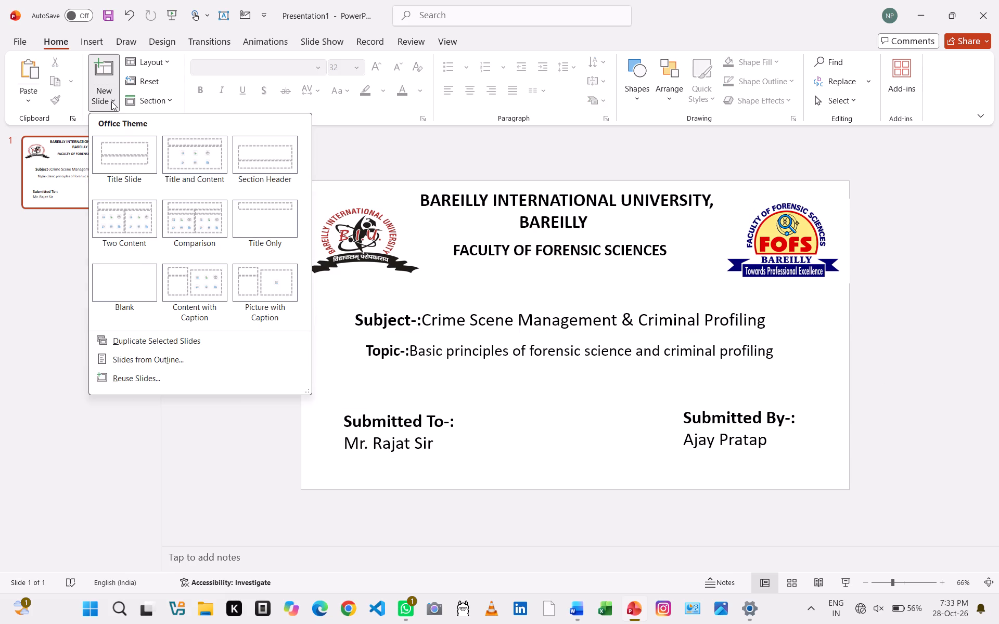
click(141, 267)
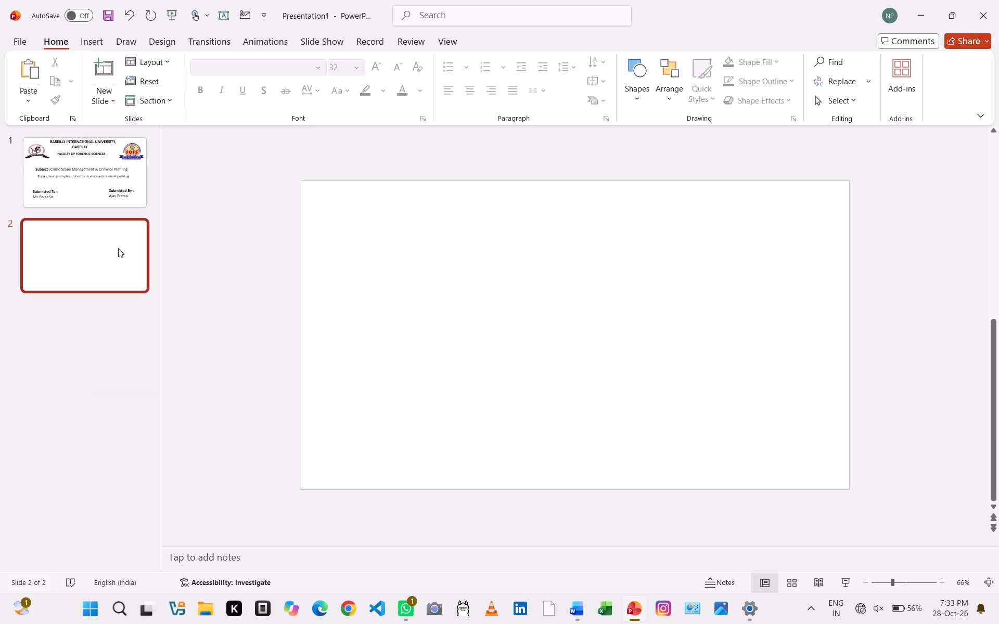
Return to the title slide and switch to a File Explorer window.
click(93, 183)
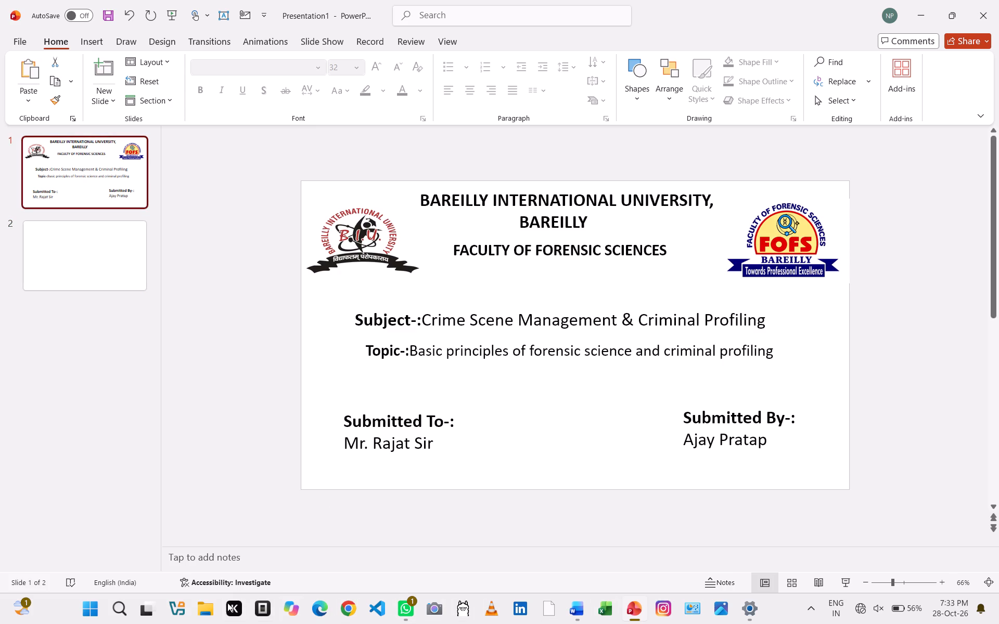
click(207, 604)
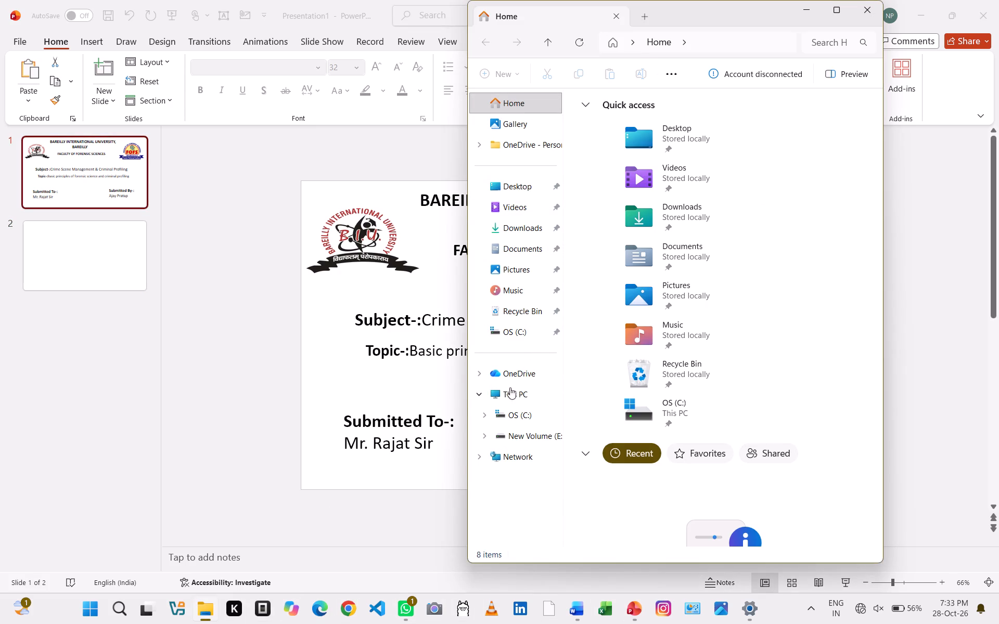
In File Explorer, browse the ppt folder on New Volume (E:) and examine the title slides of three earlier presentations for reference.
click(509, 433)
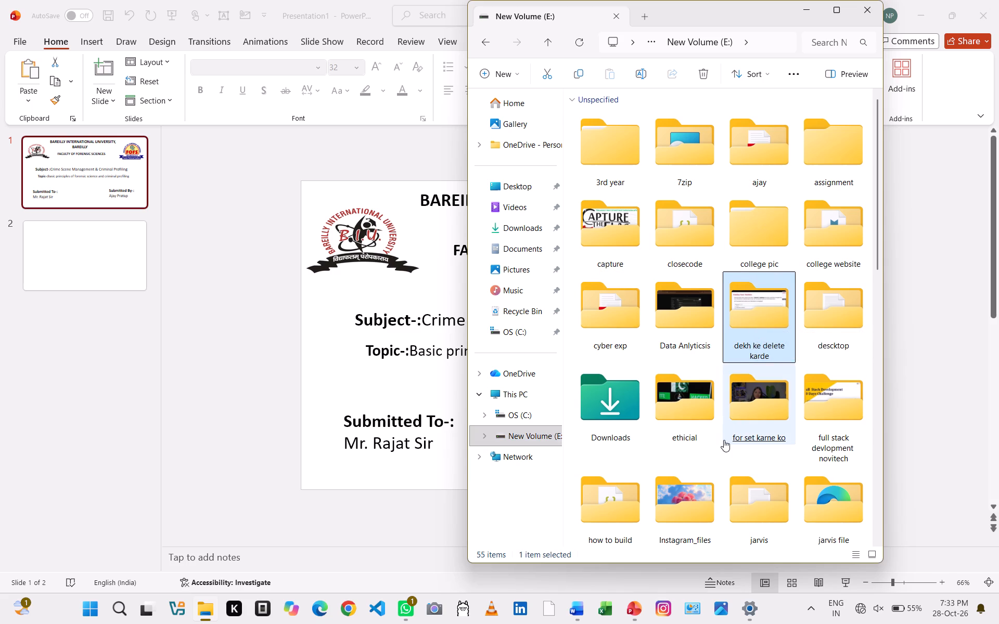
scroll(724, 440, down, 6)
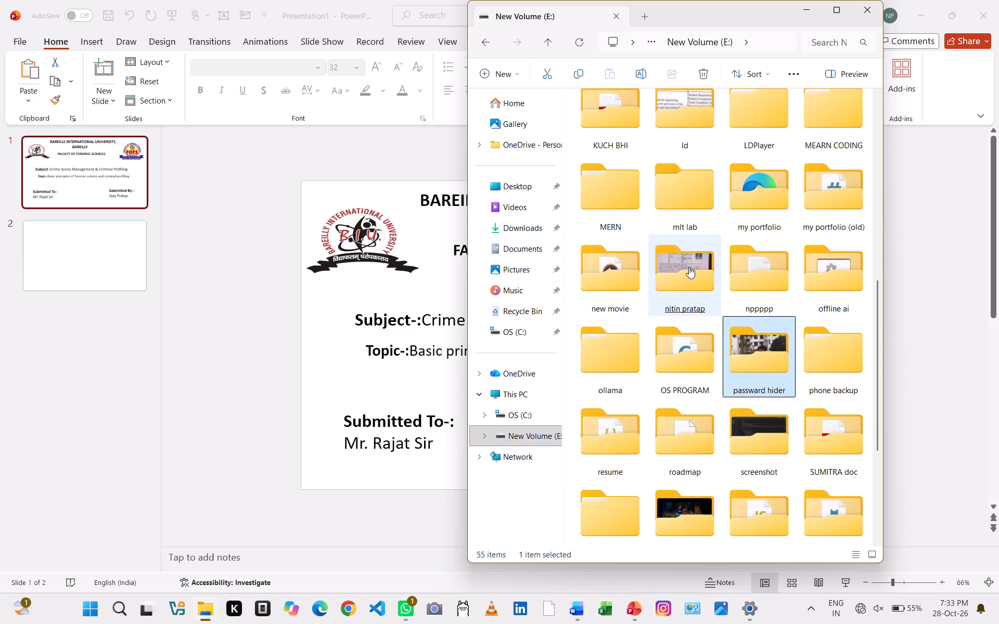
click(695, 283)
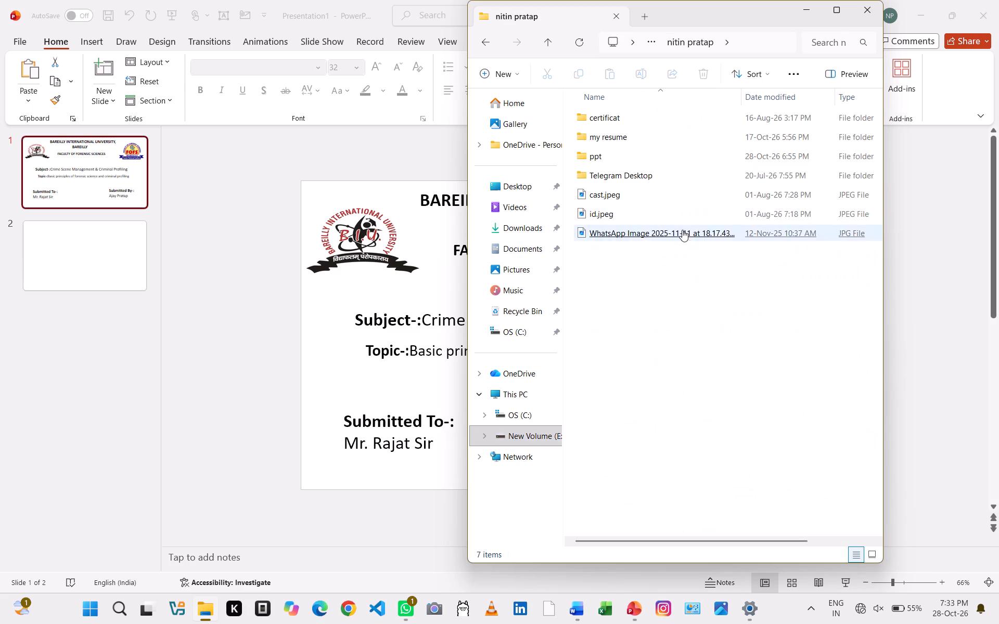
click(606, 158)
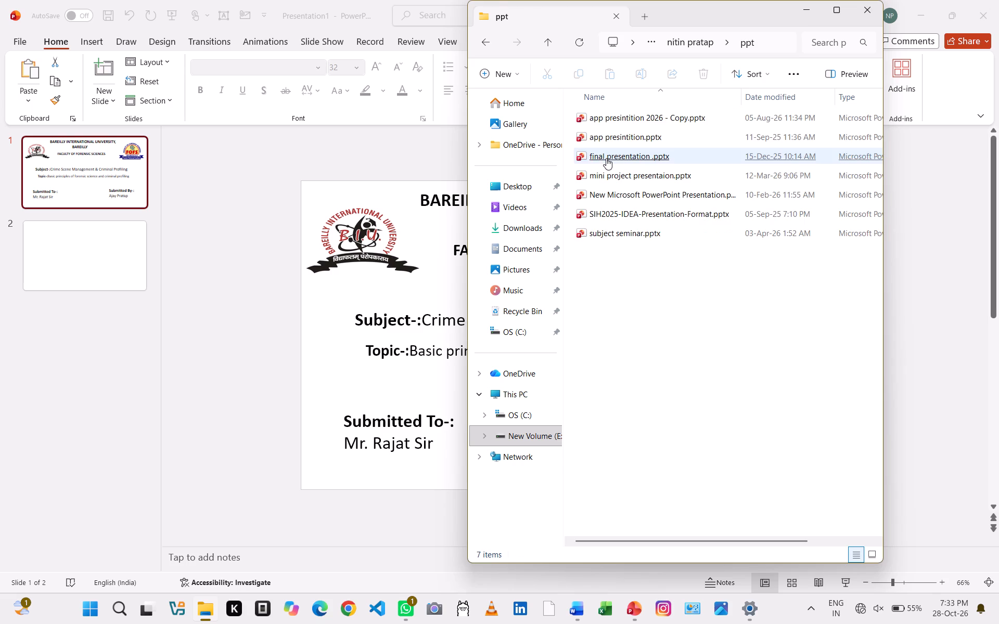
double_click(603, 232)
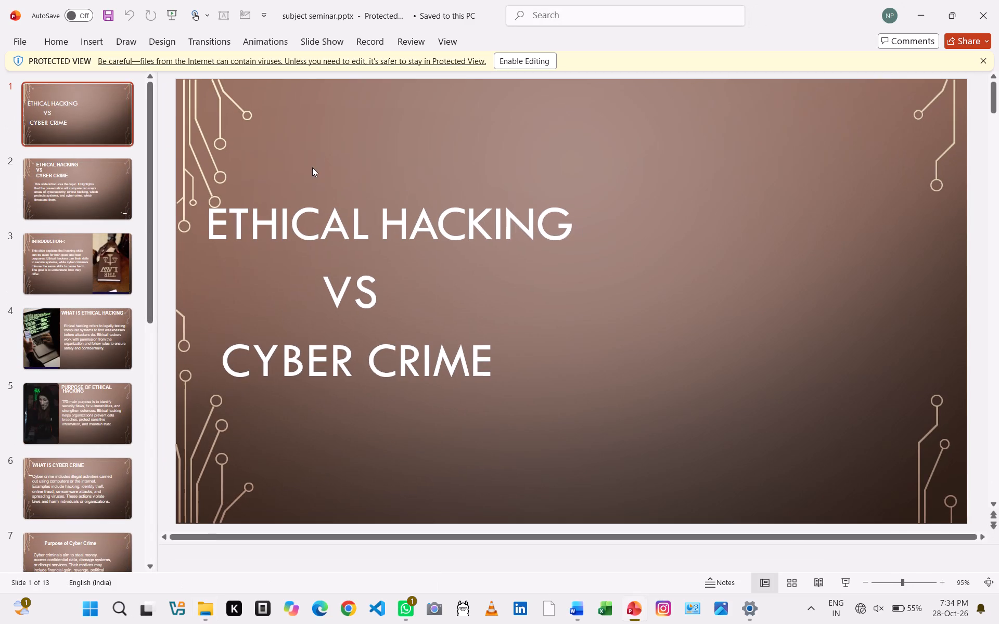
scroll(343, 232, up, 1)
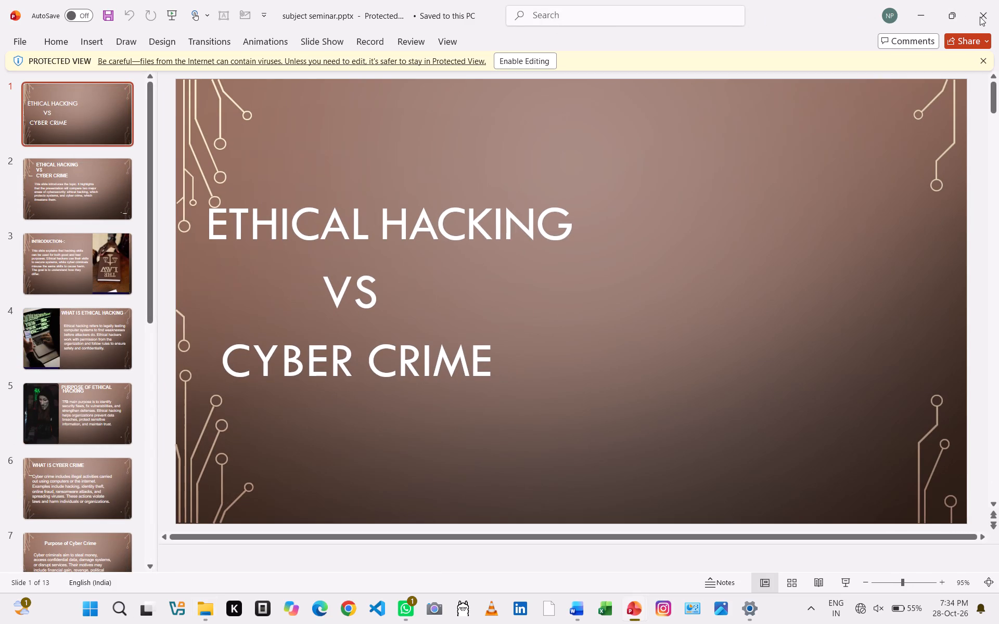
click(980, 17)
click(656, 216)
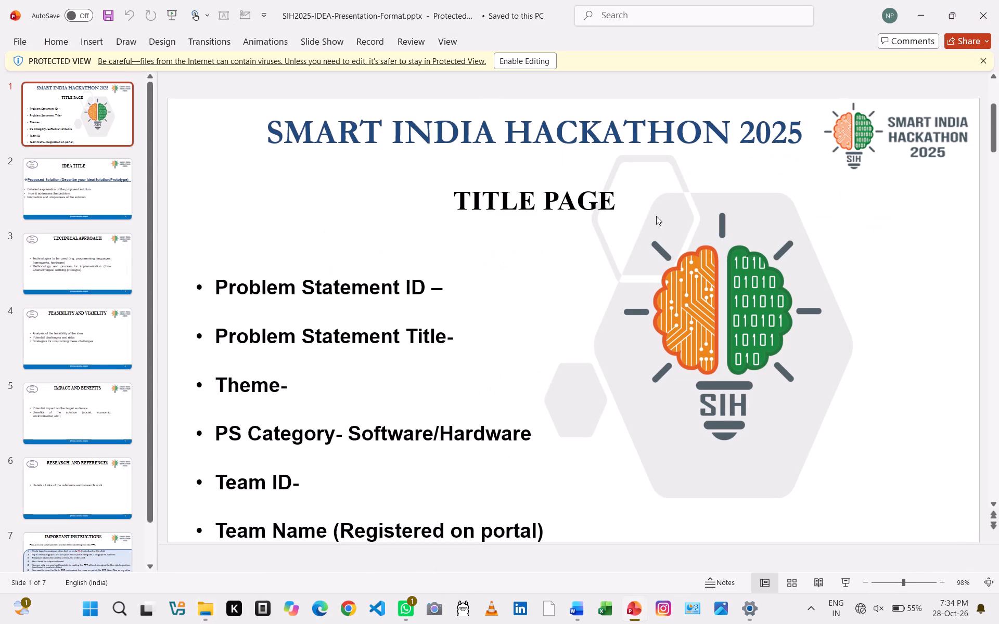
click(998, 0)
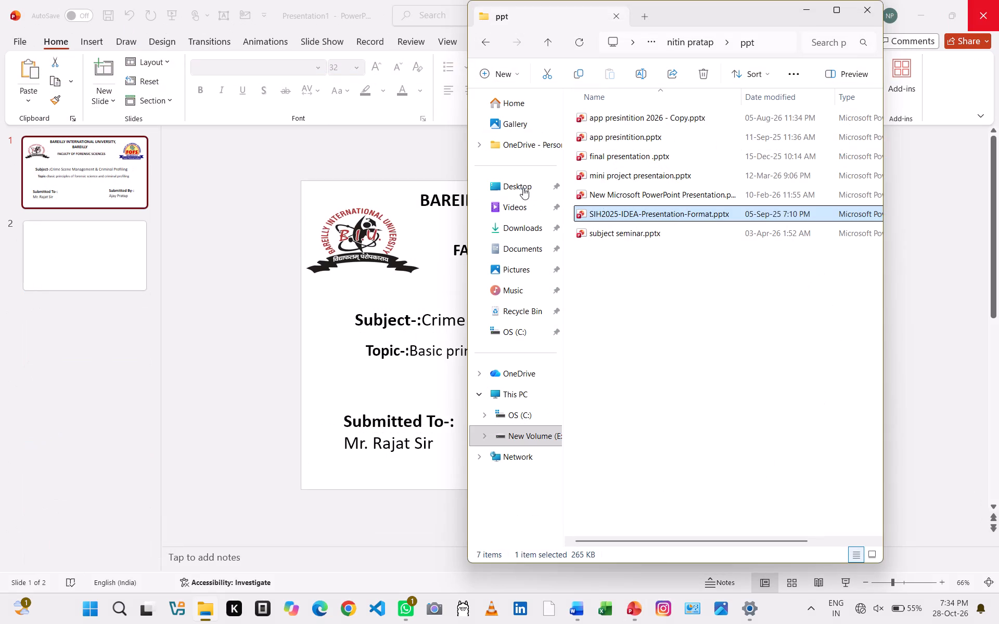
click(625, 196)
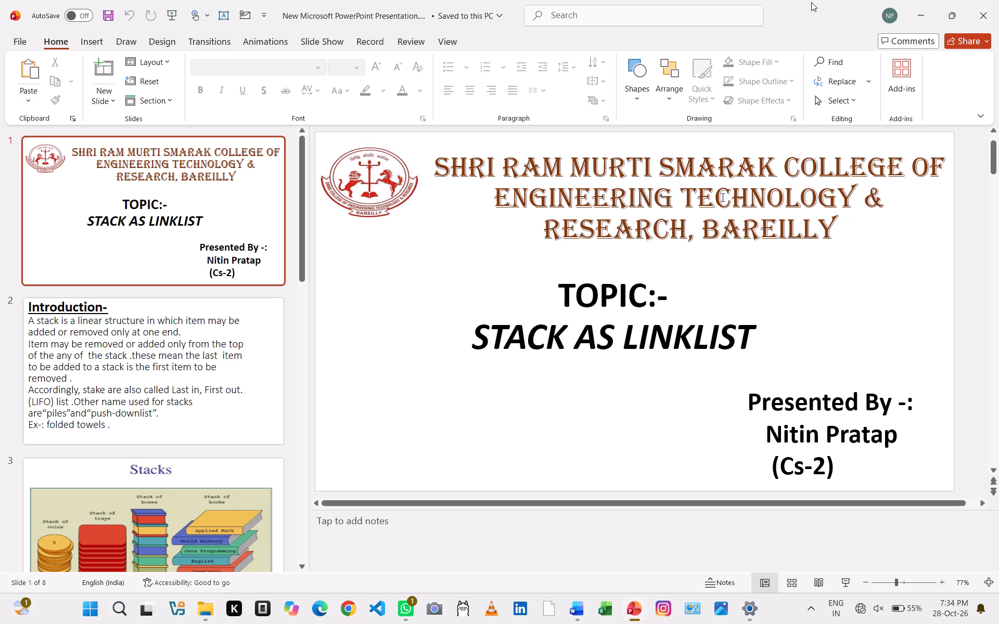
click(913, 3)
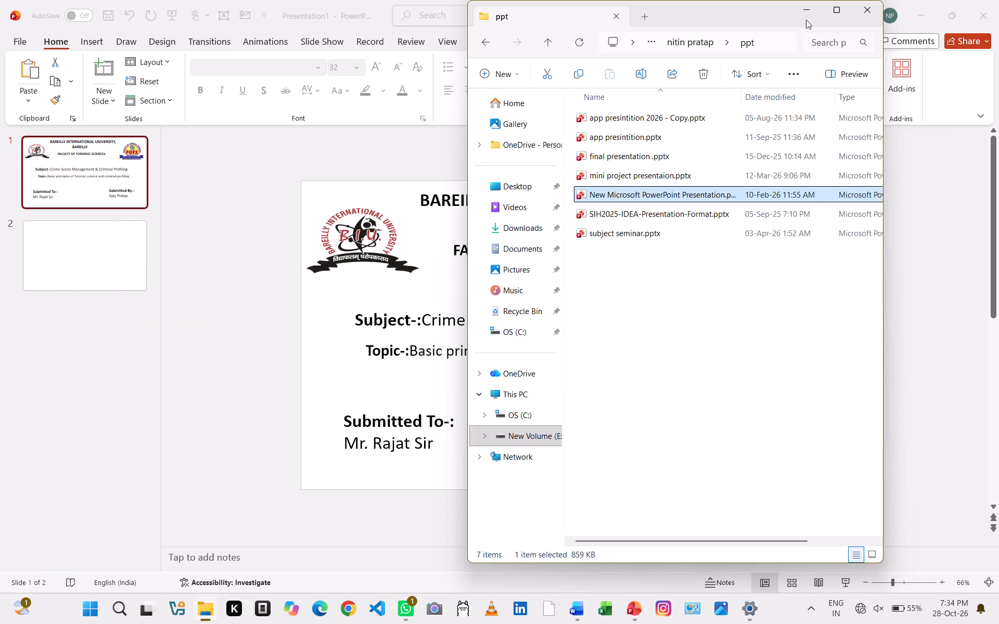
click(806, 20)
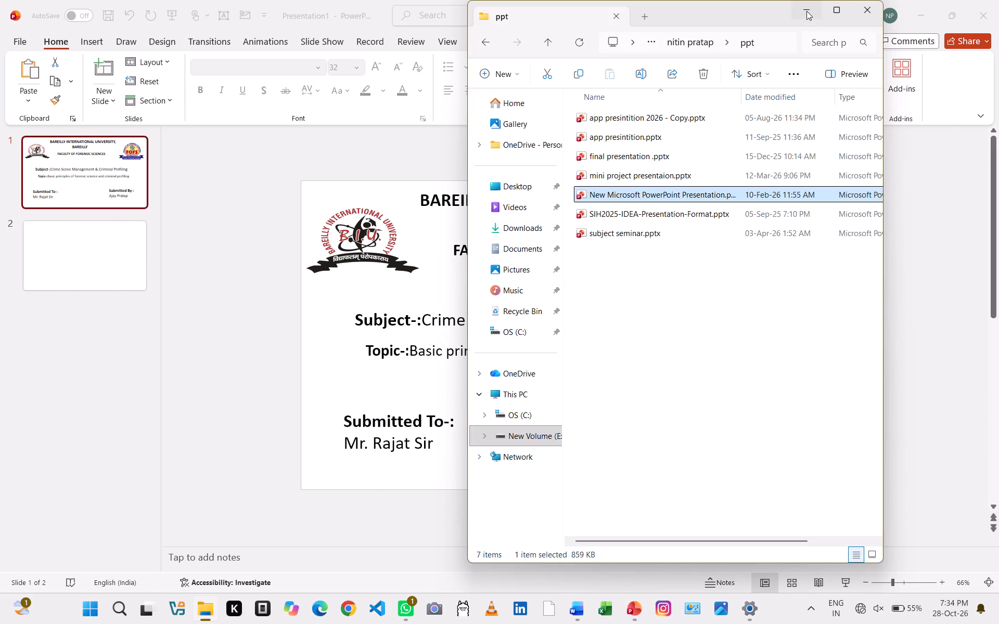
click(806, 10)
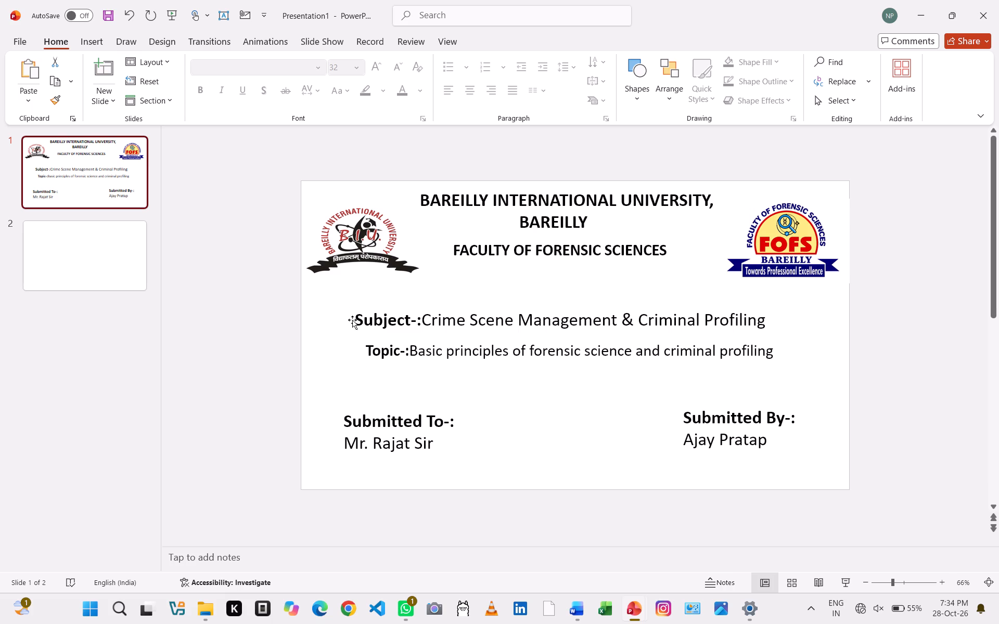
Set the "BAREILLY INTERNATIONAL UNIVERSITY, BAREILLY" heading to font size 36 and widen its text box so it fits on two lines.
drag(420, 201, 545, 206)
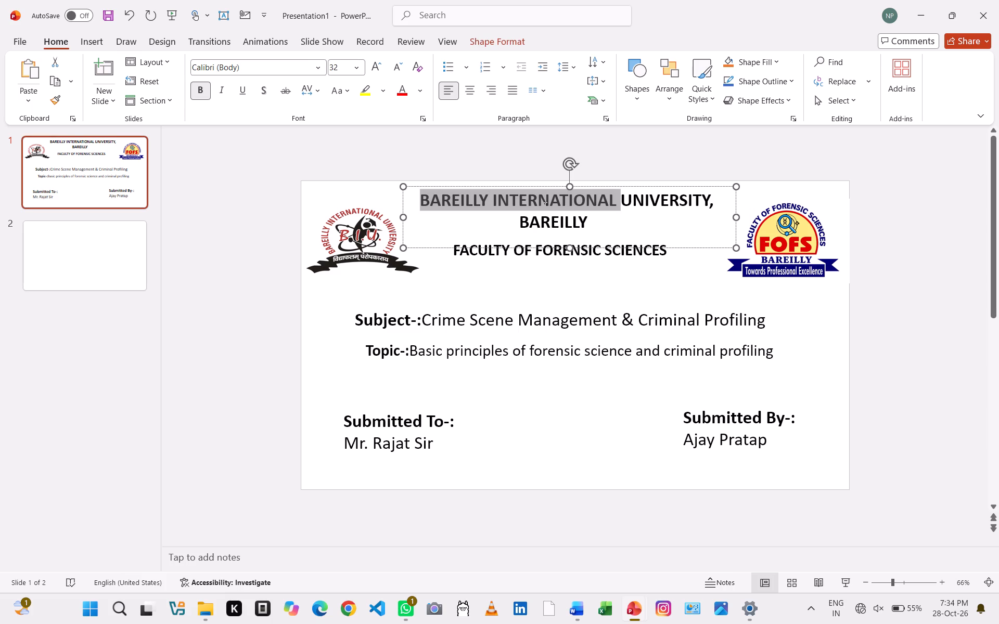
drag(545, 206, 682, 216)
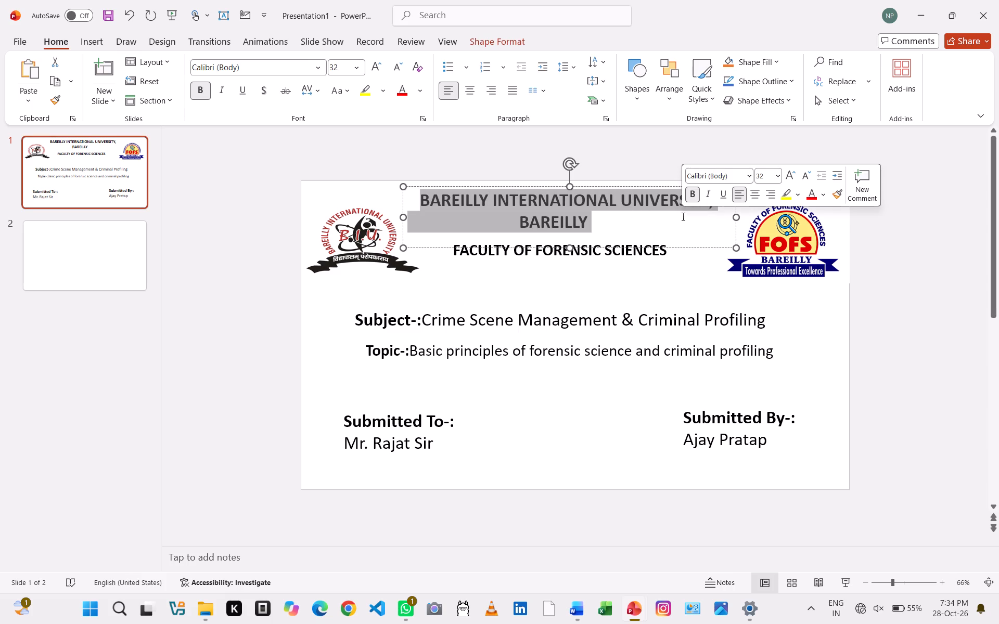
click(778, 181)
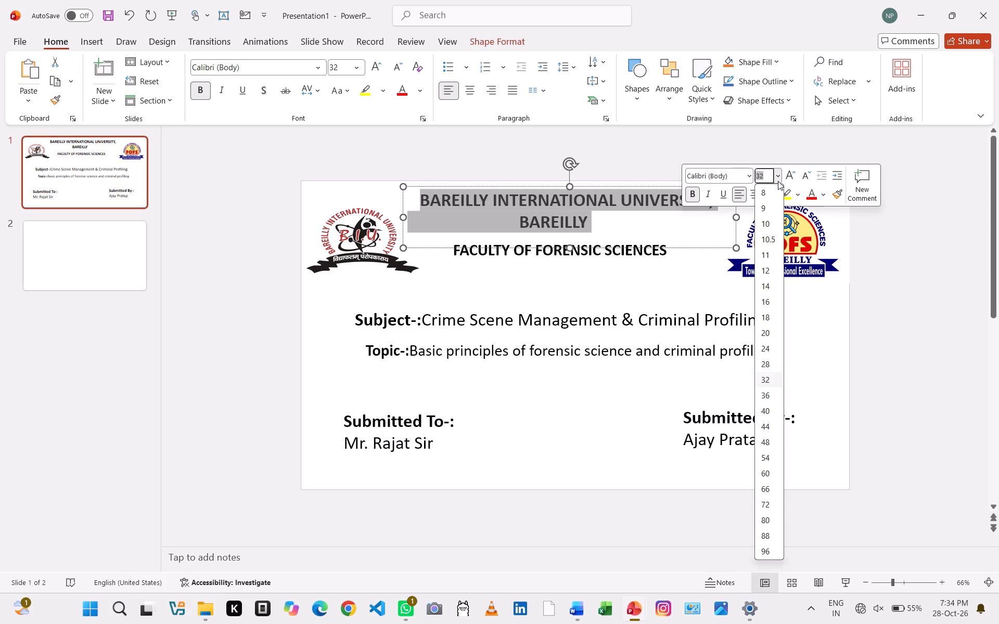
click(770, 397)
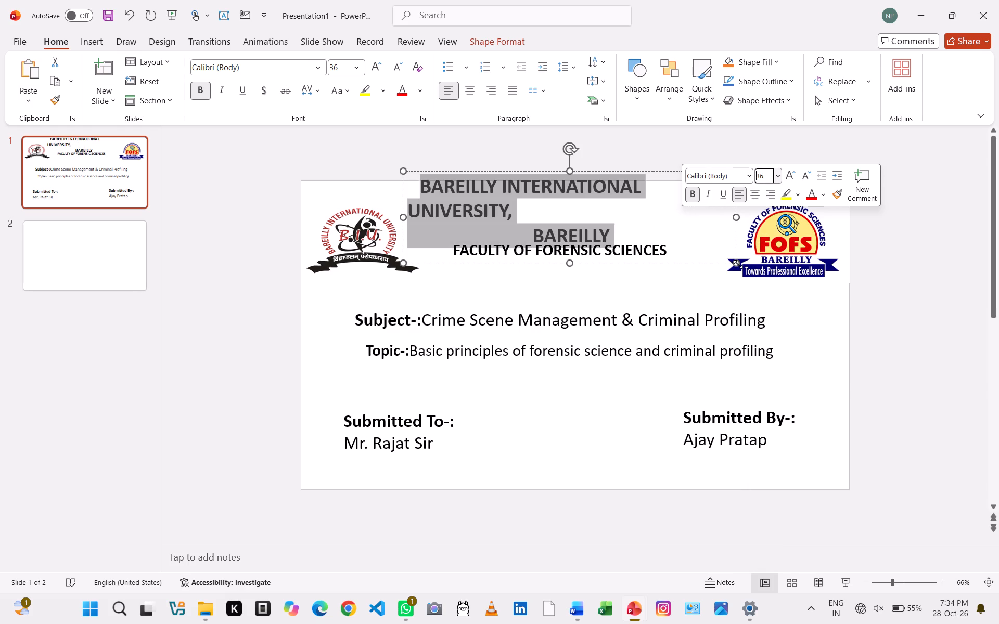
drag(738, 264, 772, 275)
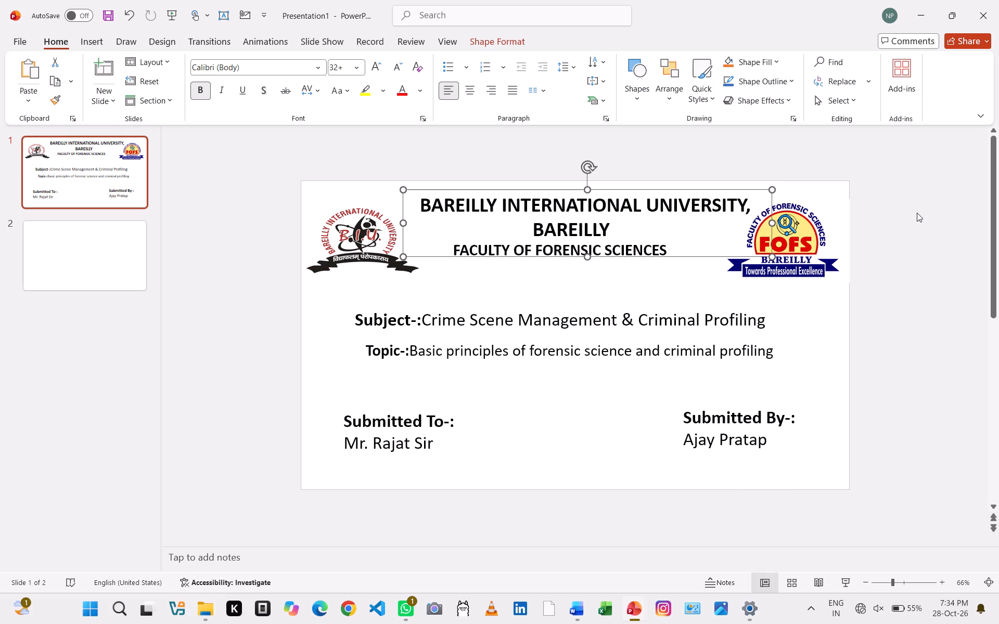
click(917, 213)
Set "FACULTY OF FORENSIC SCIENCES" to font size 32 and widen its text box so it fits on one line.
drag(447, 251, 664, 264)
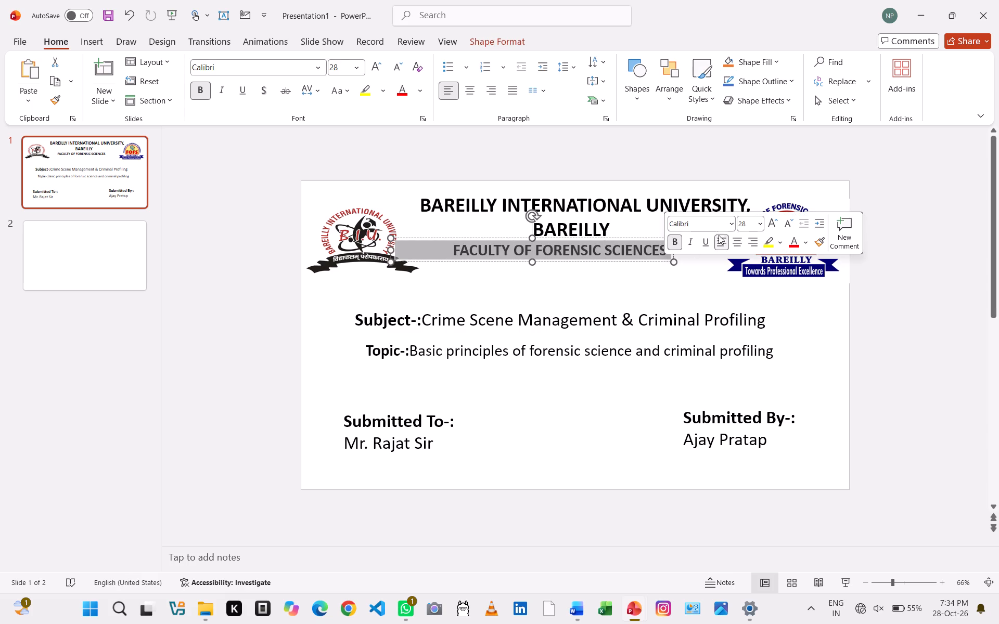
click(763, 225)
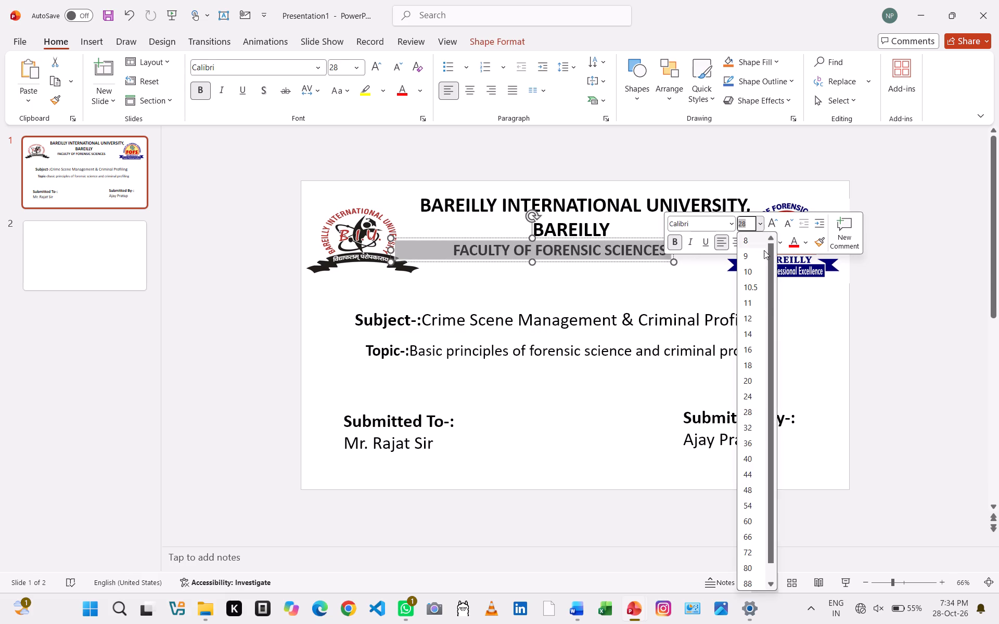
click(744, 431)
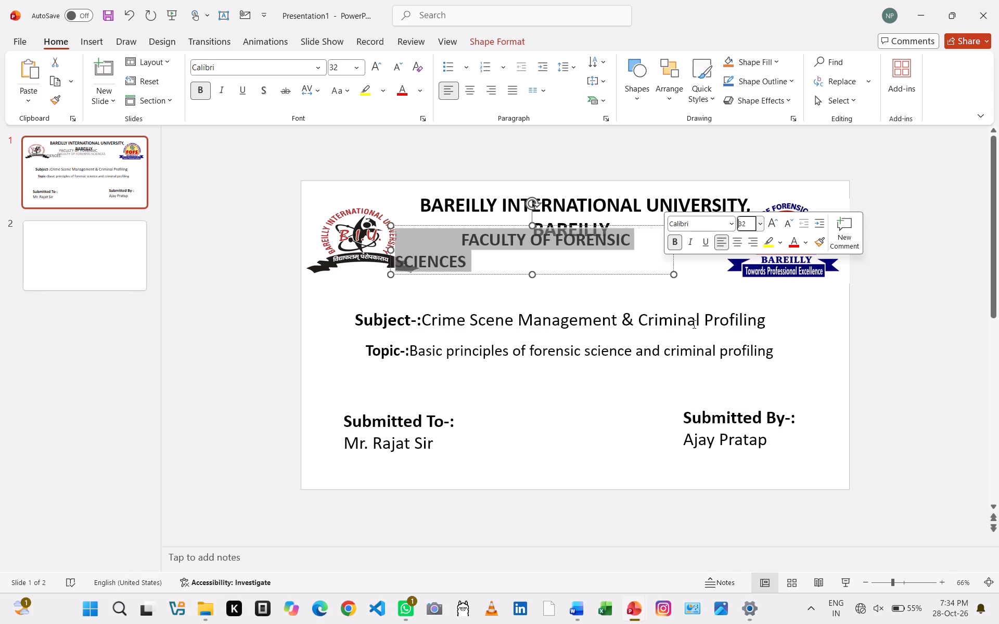
drag(674, 275, 739, 294)
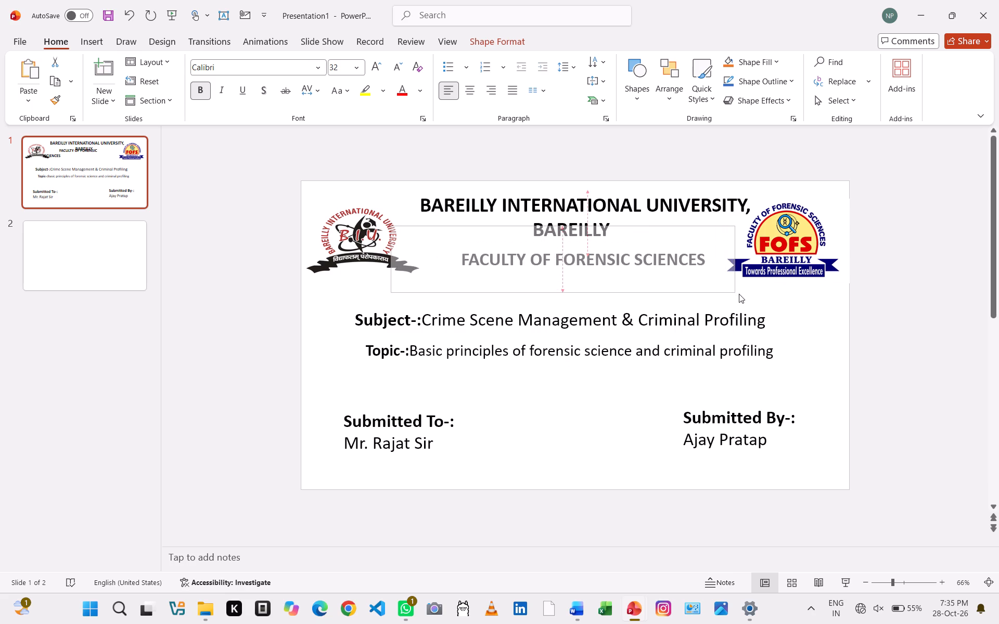
drag(739, 294, 746, 294)
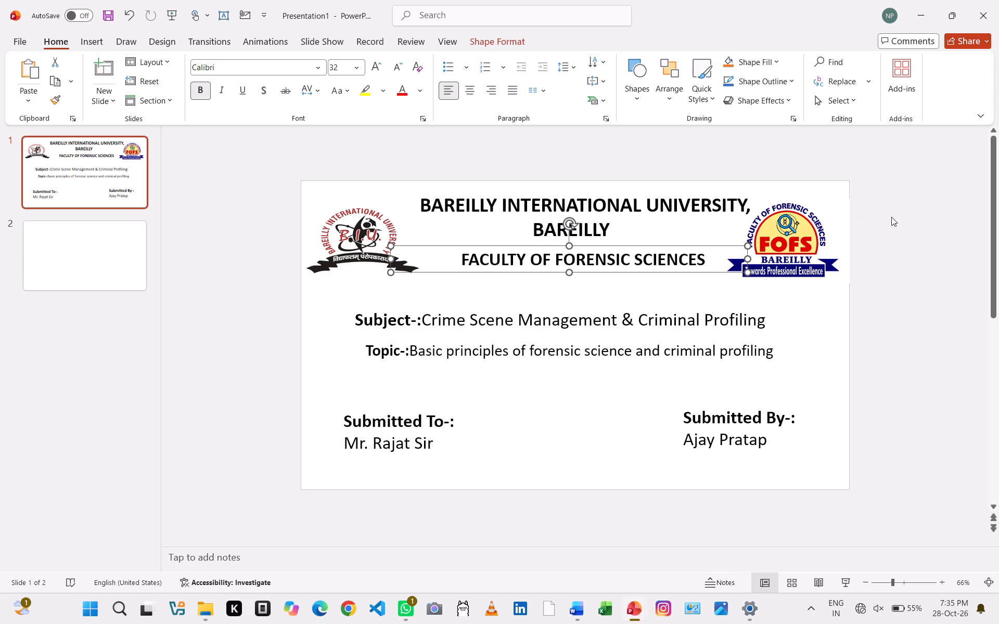
click(891, 216)
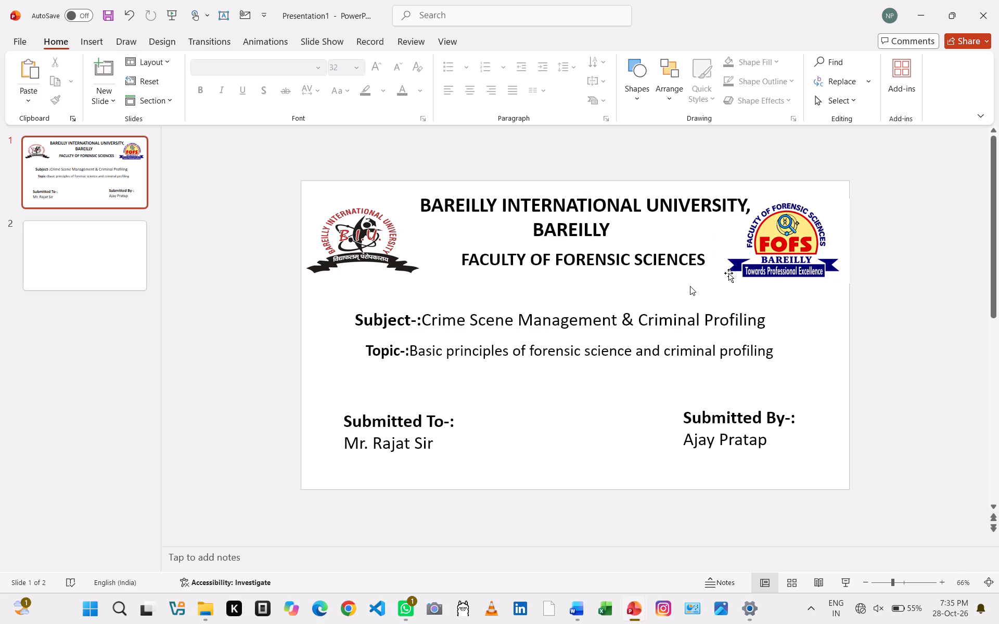
Delete one leading space before "BAREILLY INTERNATIONAL UNIVERSITY" in the heading.
click(421, 210)
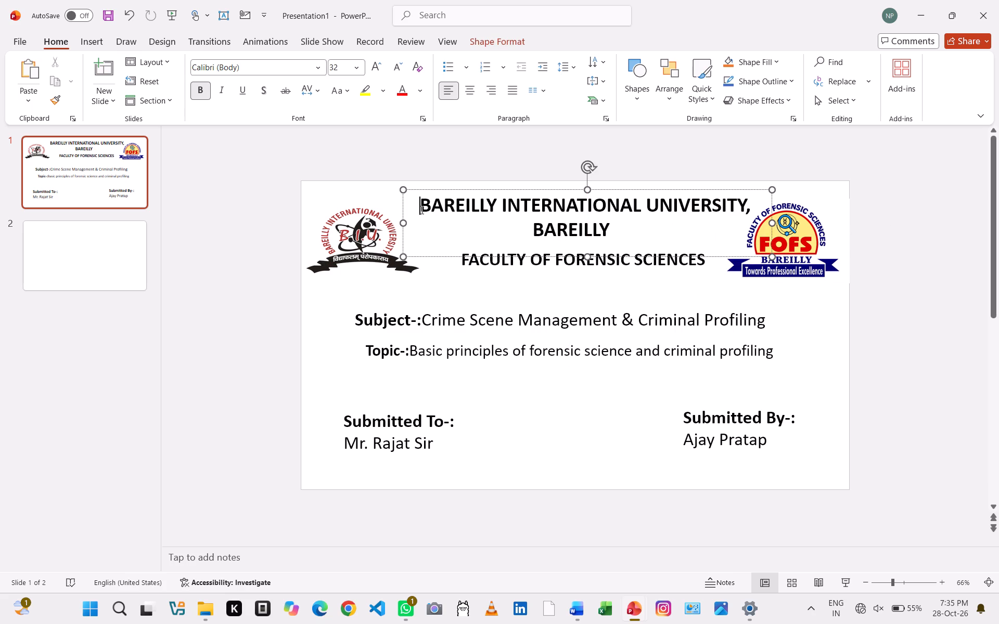
key(BackSpace)
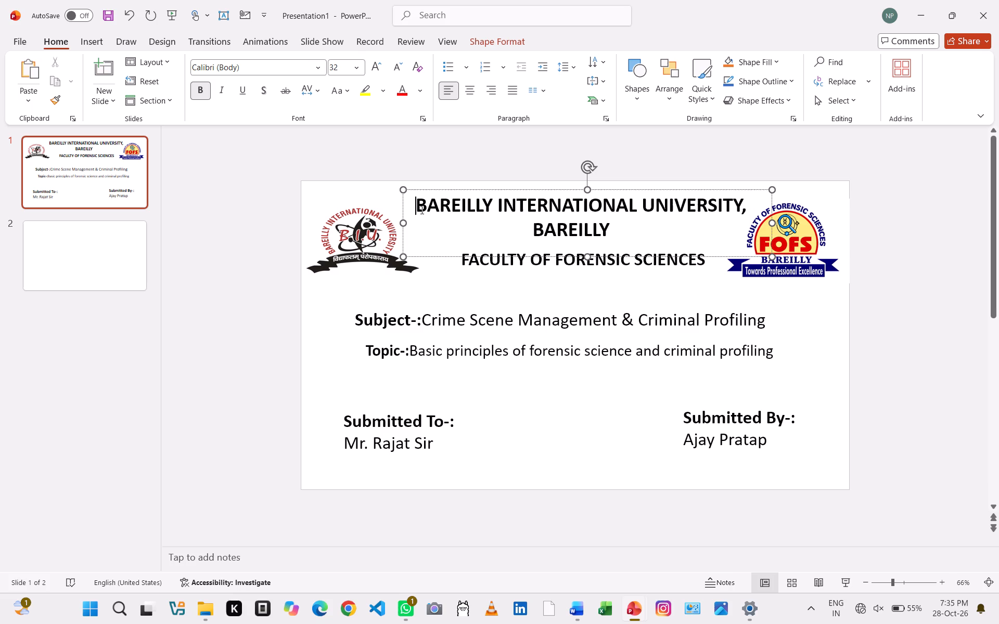
click(906, 233)
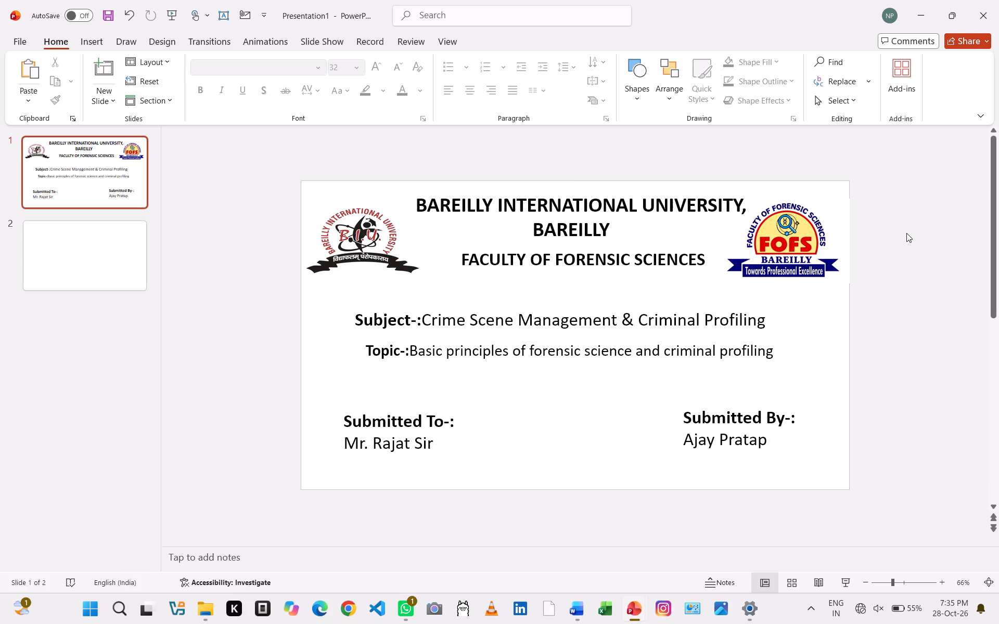
Set the font size of the whole Subject and Topic text box to 36, trying 32 first.
drag(343, 321, 415, 324)
click(359, 306)
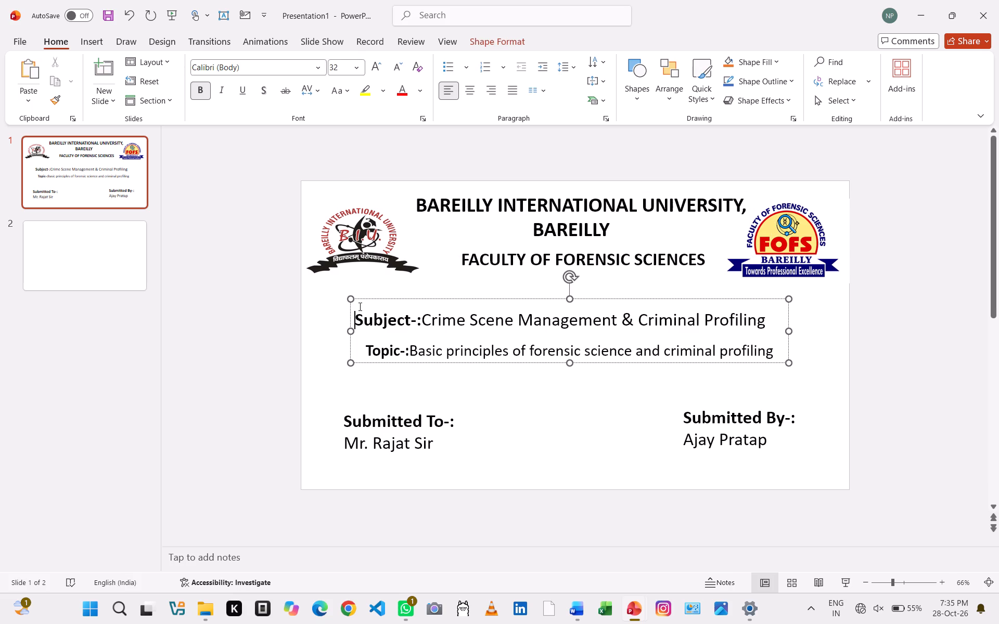
click(349, 300)
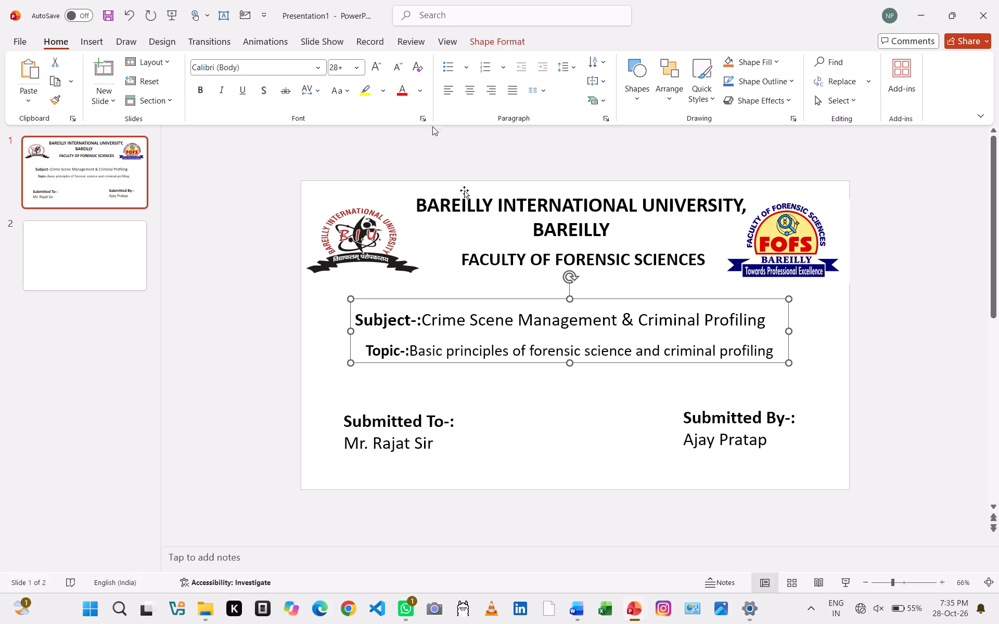
click(359, 69)
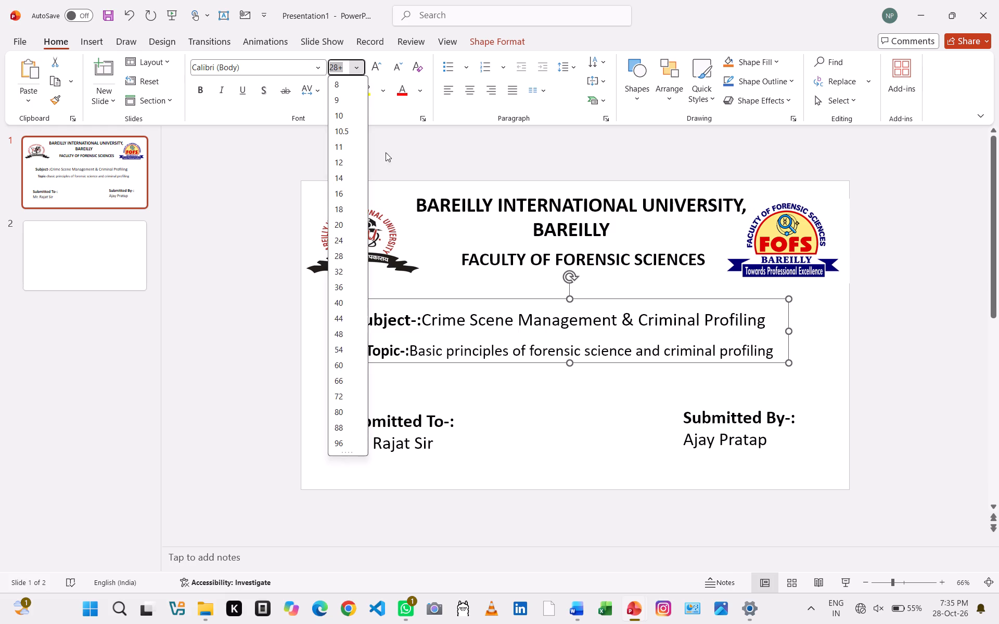
click(341, 276)
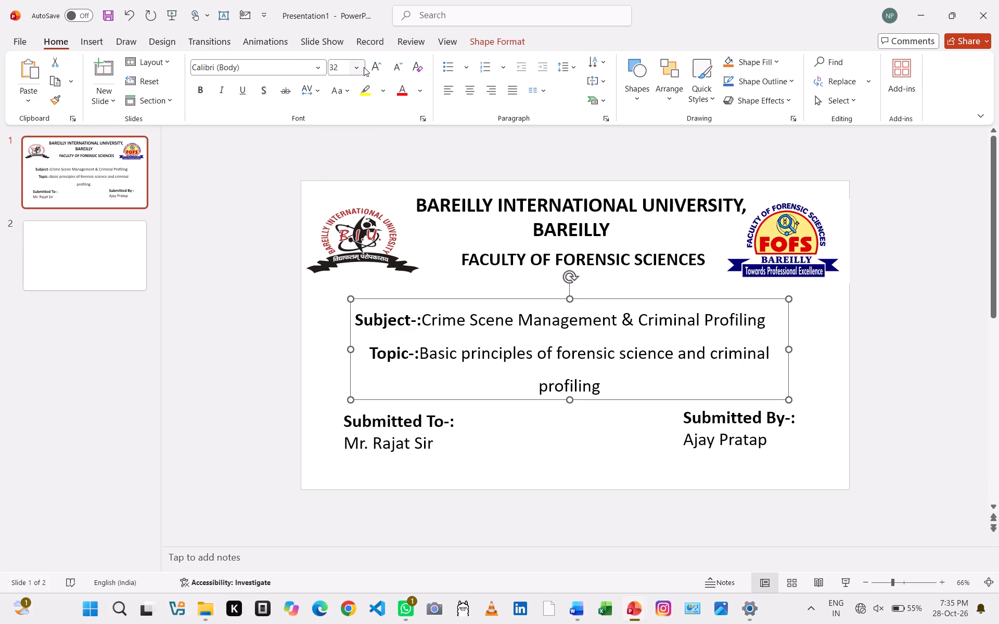
click(364, 67)
click(349, 285)
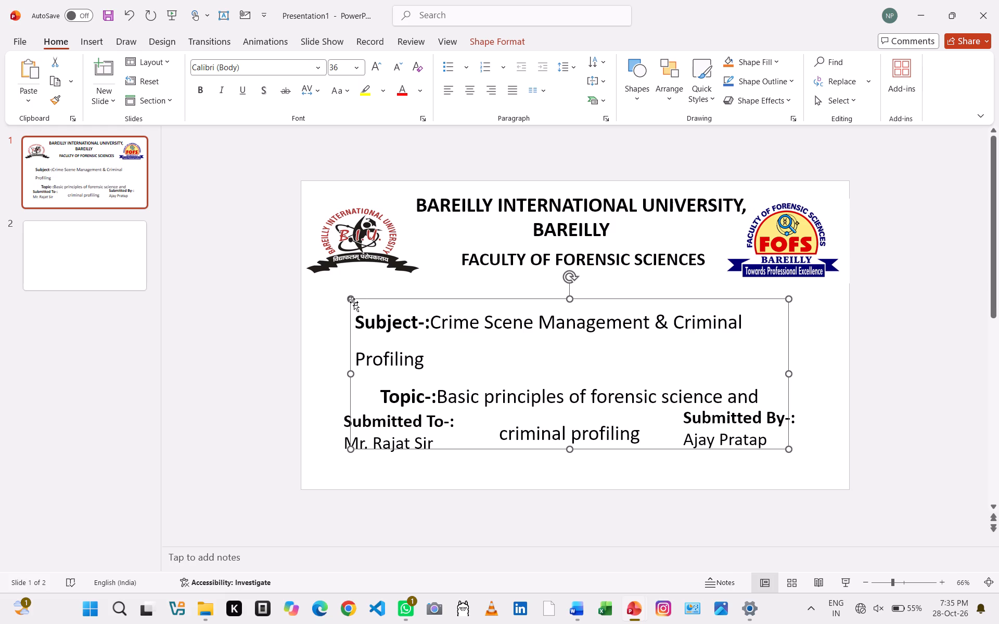
Widen the Subject and Topic text box toward both slide edges so the Subject line fits on one line.
drag(353, 301, 324, 286)
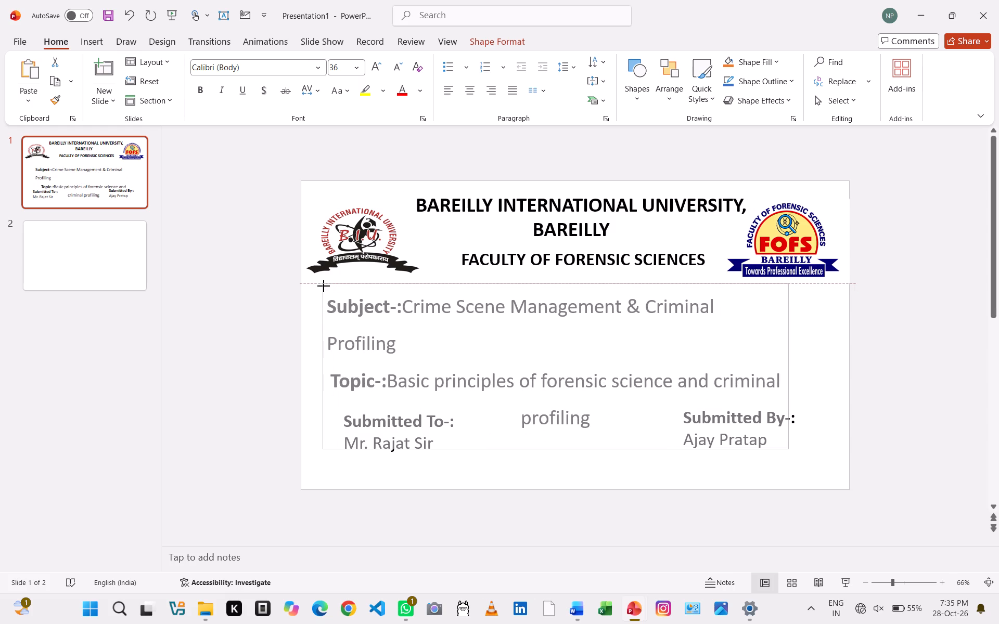
drag(324, 286, 320, 292)
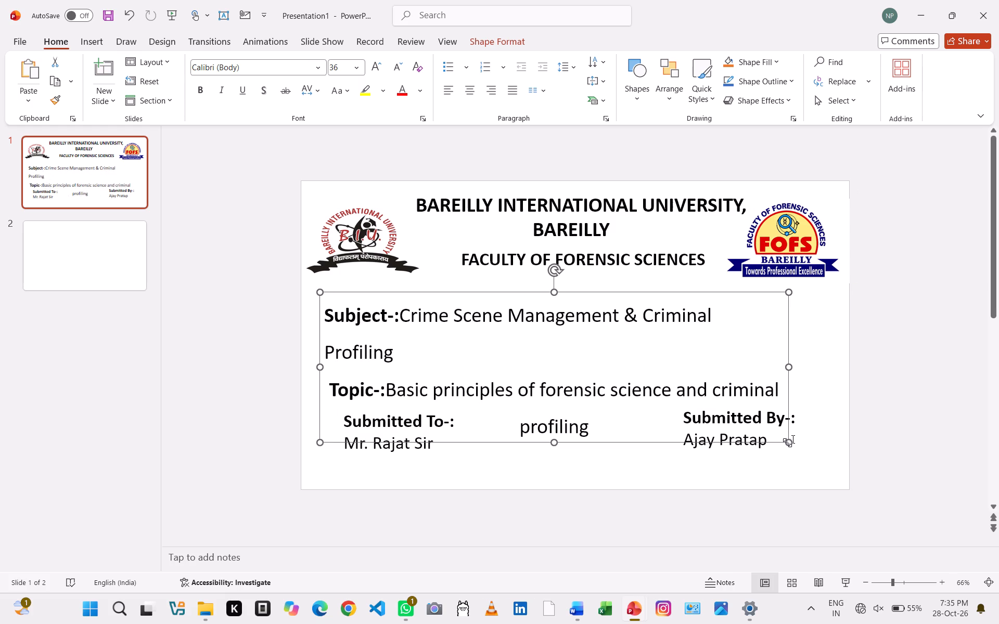
drag(787, 443, 835, 391)
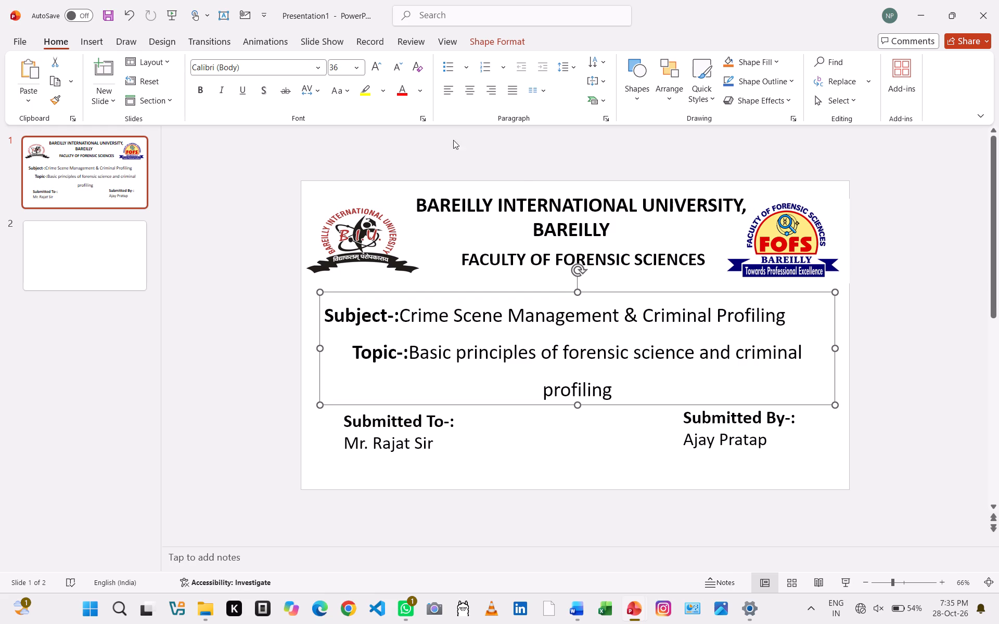
Set the font size of the Subject and Topic text box to 32.
click(354, 69)
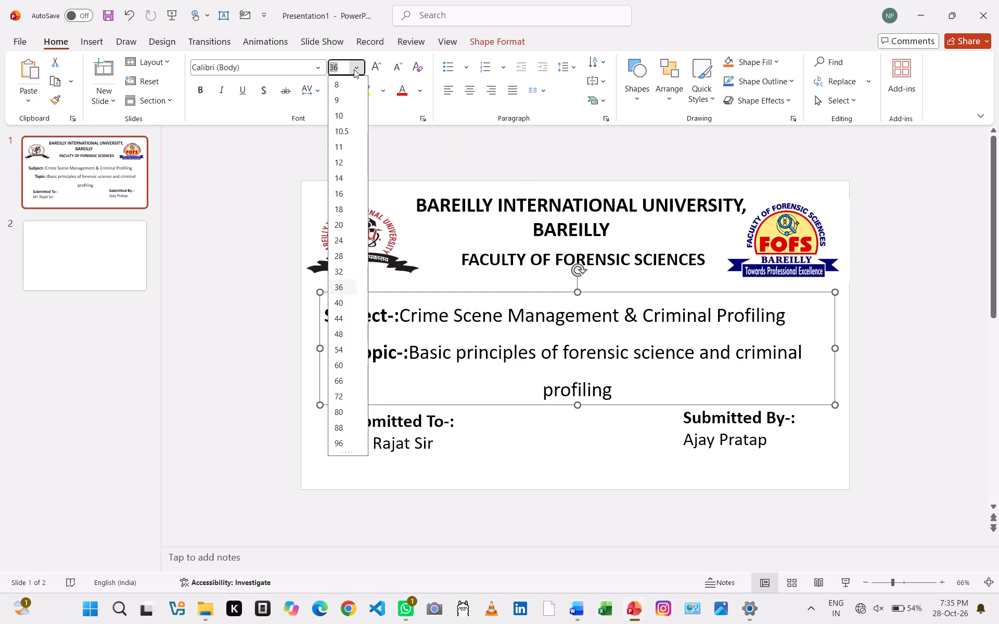
click(342, 268)
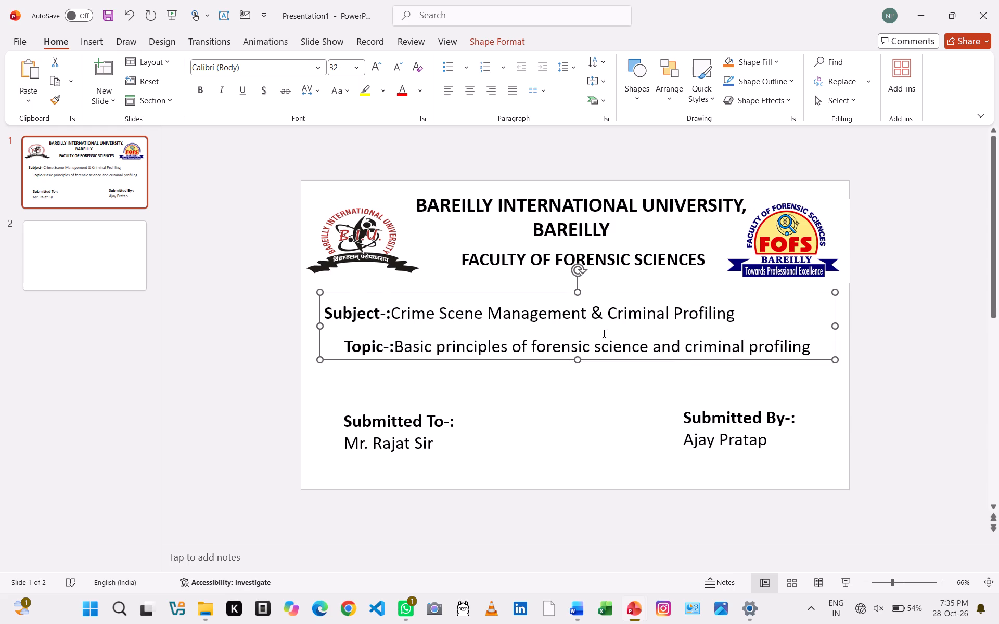
Shift the Subject and Topic text box slightly toward the slide's right edge and a little lower.
double_click(815, 351)
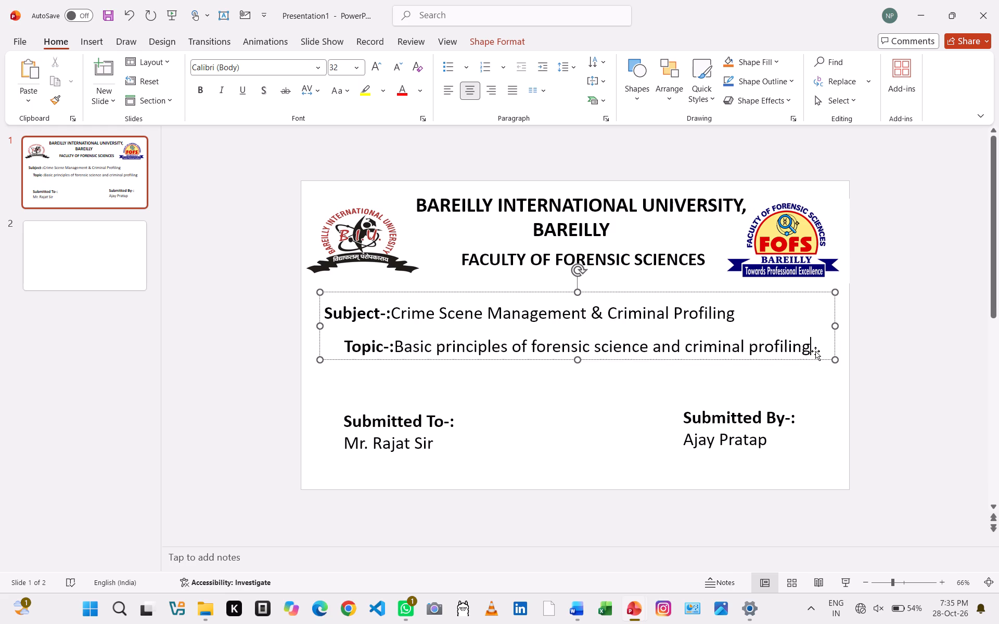
click(815, 351)
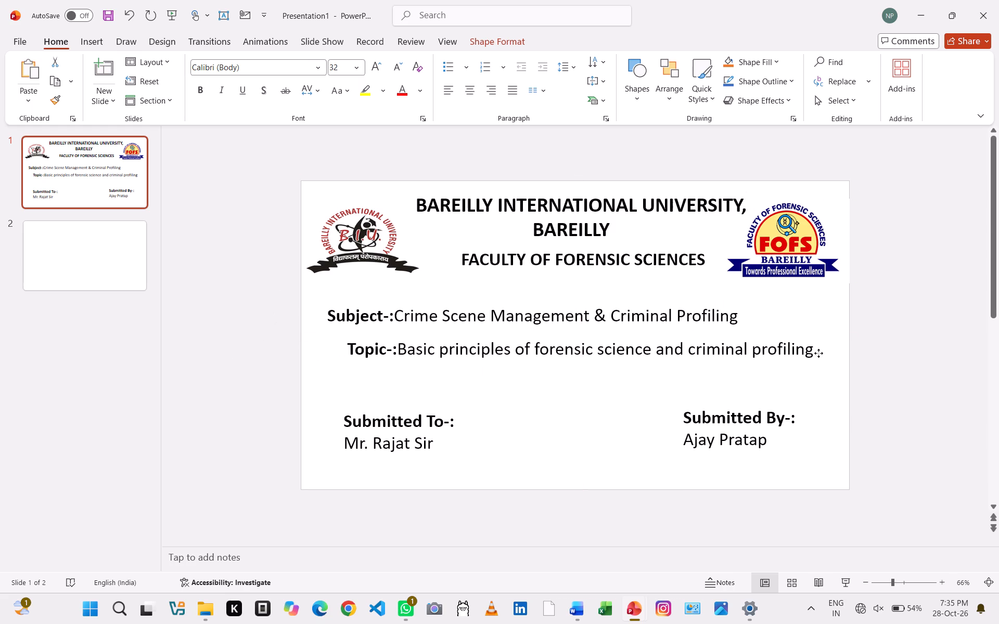
Indent the Subject line with five leading spaces so "Subject-:" lines up with "Topic-:" below it.
click(332, 313)
key(space)
key(space)
key(space)
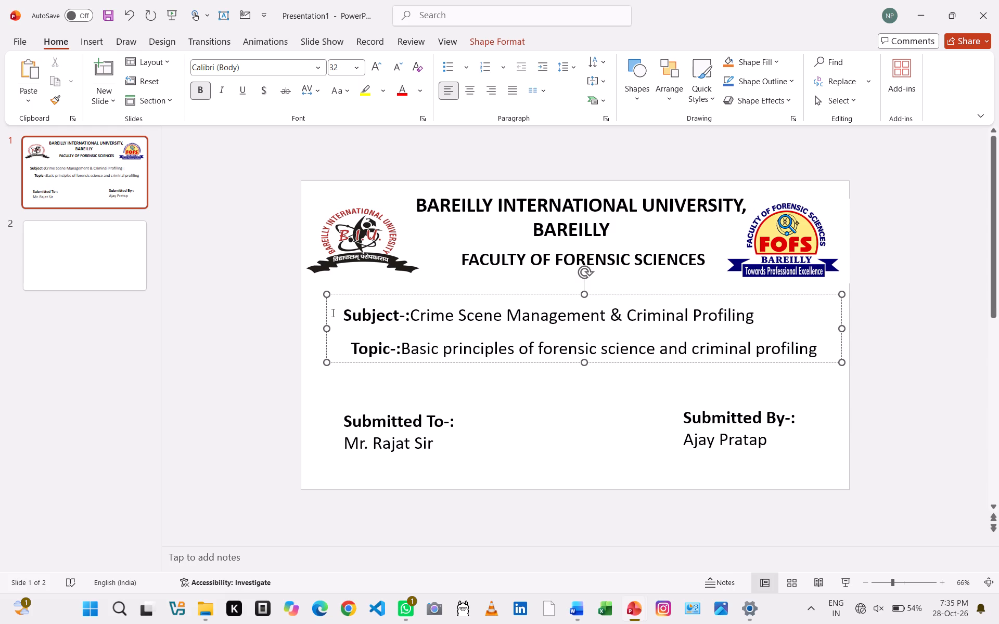
key(space)
key(space)
key(space)
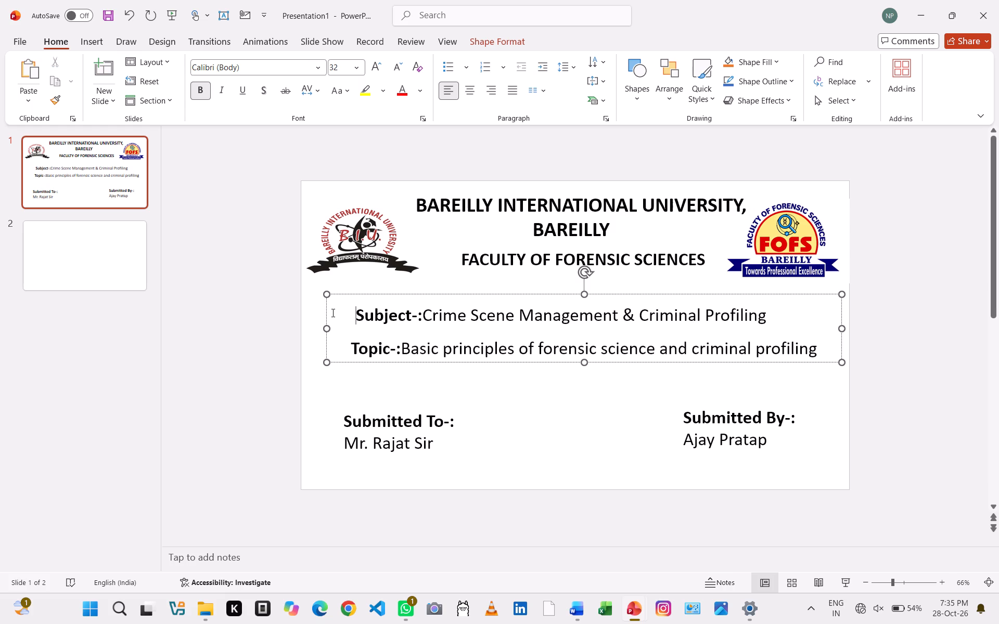
key(BackSpace)
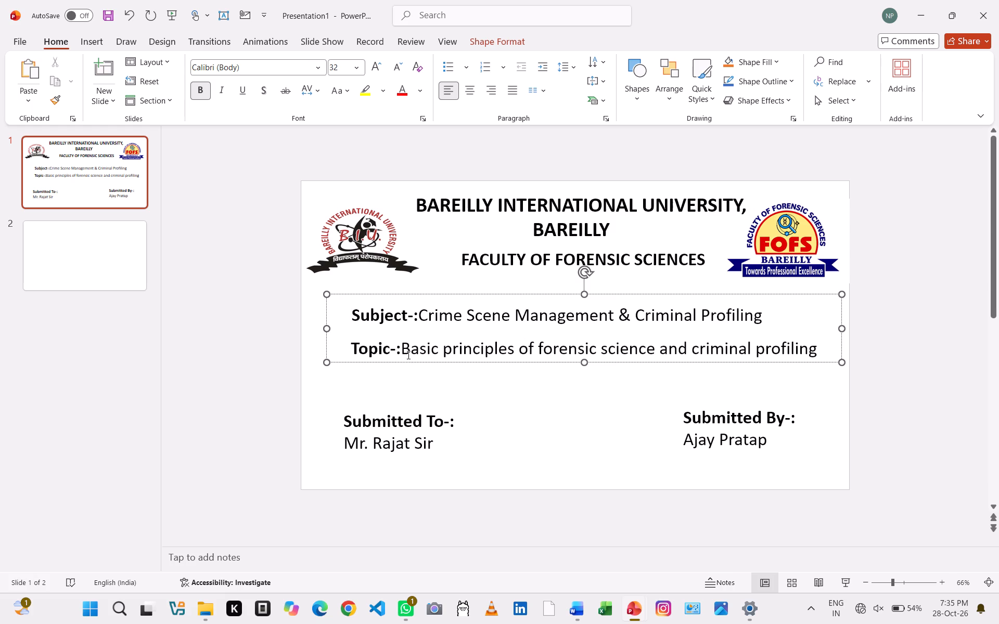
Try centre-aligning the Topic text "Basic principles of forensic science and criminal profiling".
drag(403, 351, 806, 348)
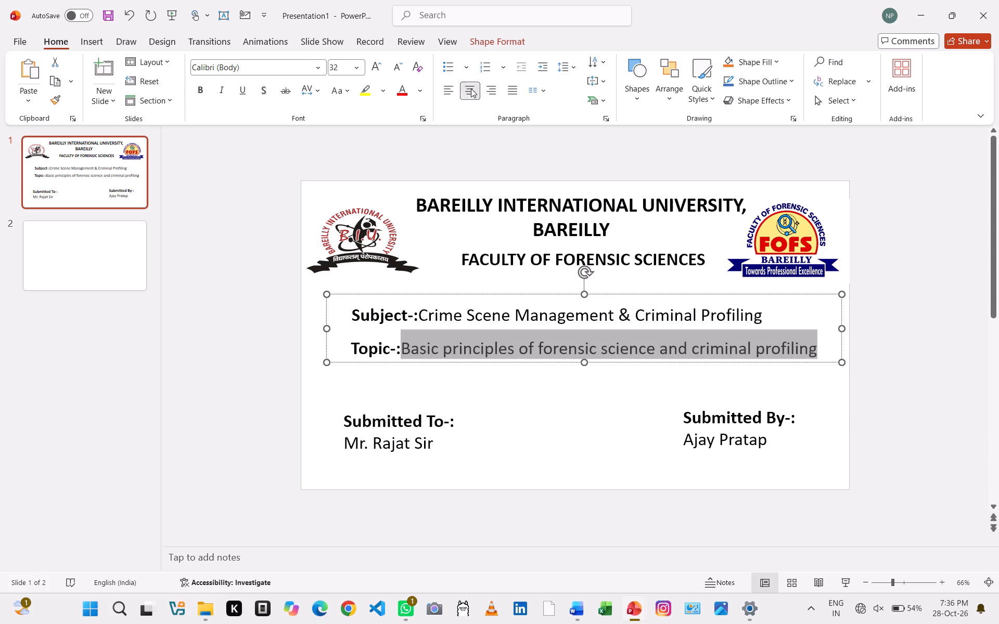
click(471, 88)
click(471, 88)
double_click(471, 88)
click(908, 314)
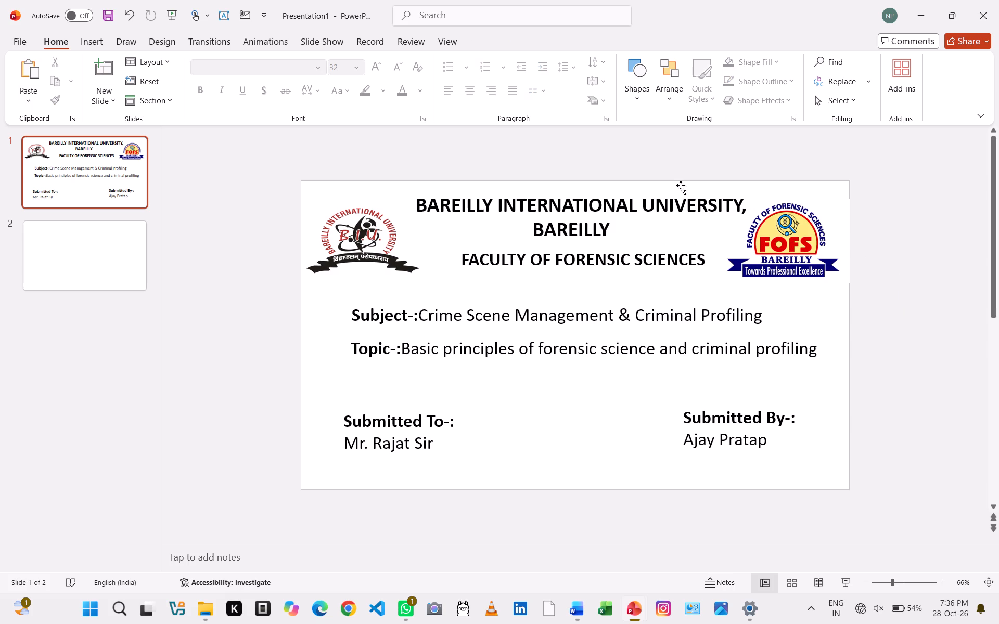
Set the line spacing of the "BAREILLY INTERNATIONAL UNIVERSITY, BAREILLY" heading to 1.5.
drag(618, 242, 464, 213)
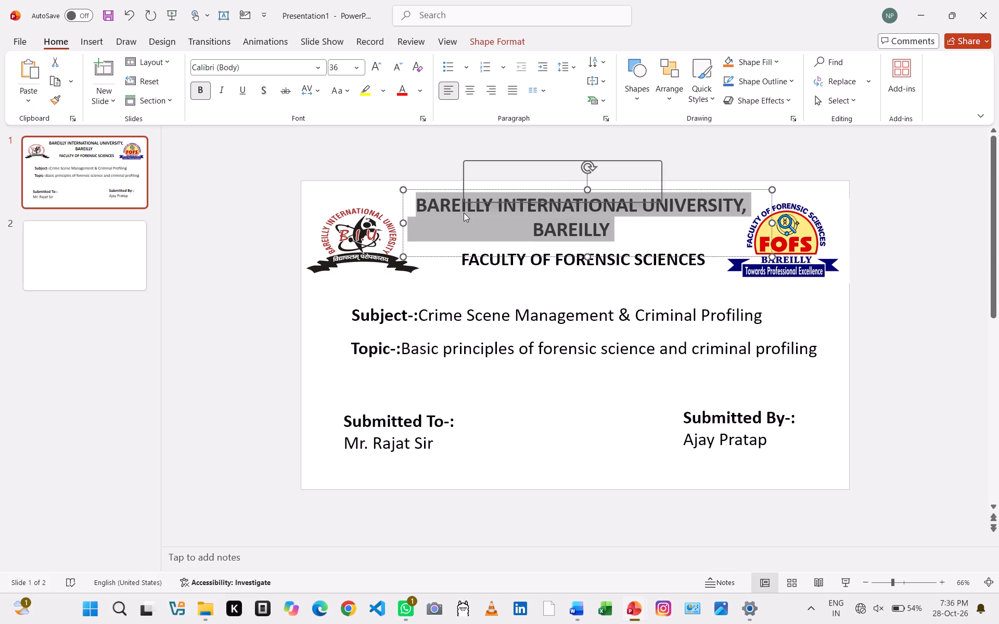
click(563, 62)
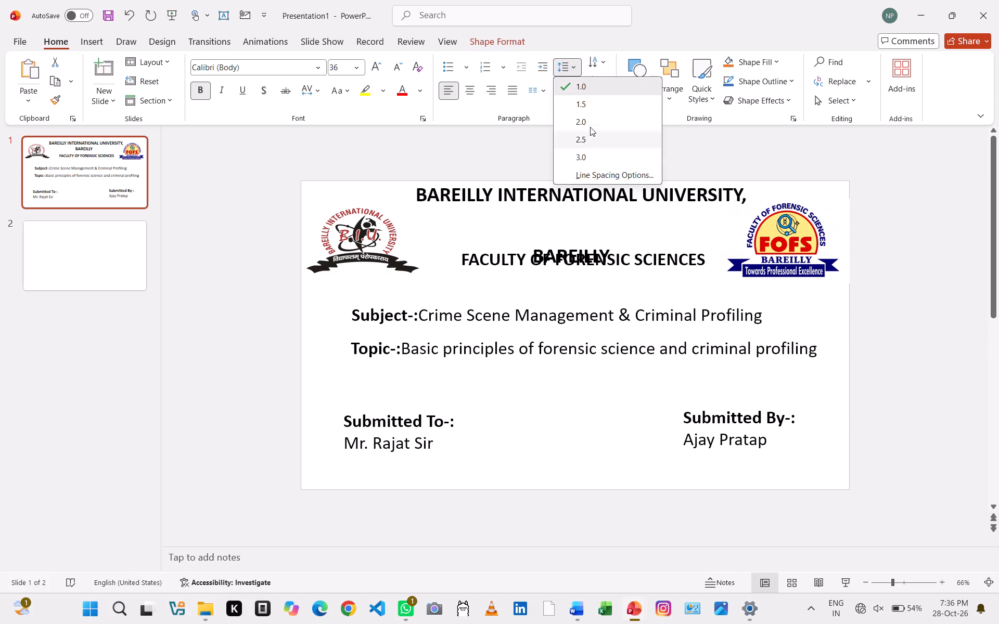
click(592, 102)
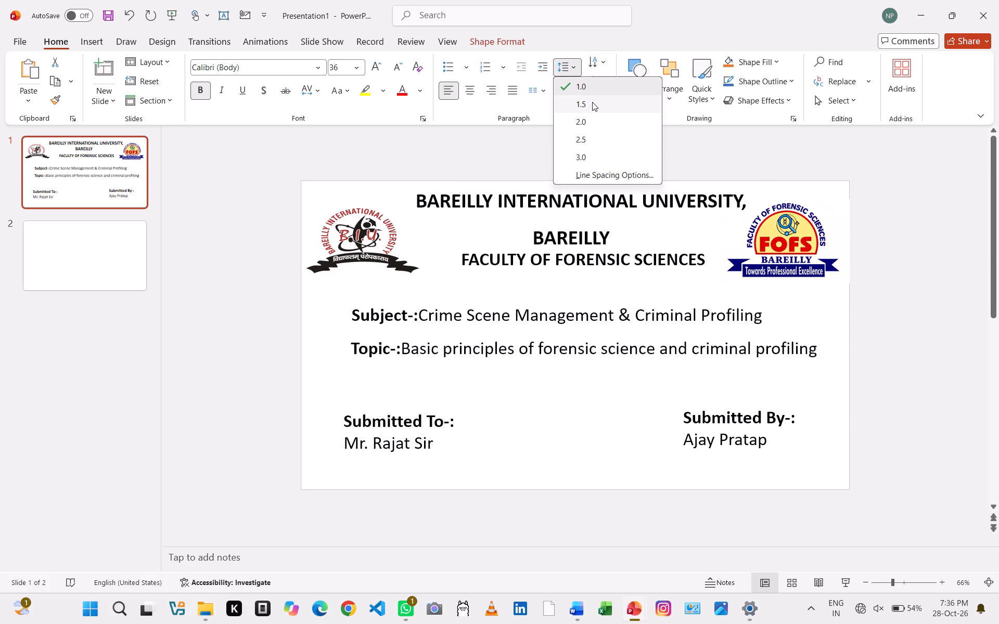
Set the line spacing of the "FACULTY OF FORENSIC SCIENCES" line to 1.5.
click(713, 258)
drag(713, 258, 503, 259)
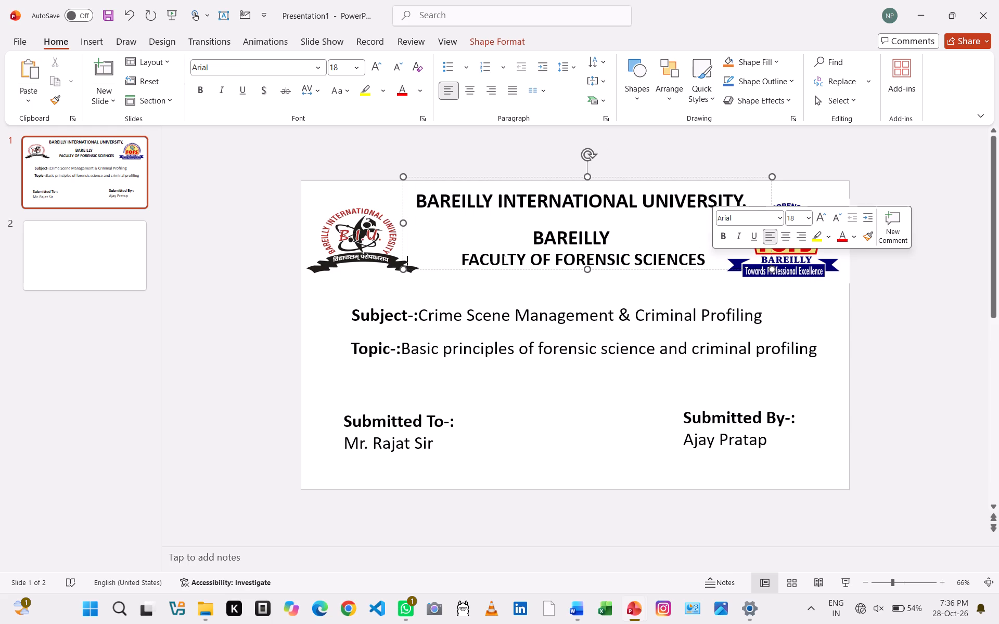
drag(503, 259, 558, 258)
click(558, 258)
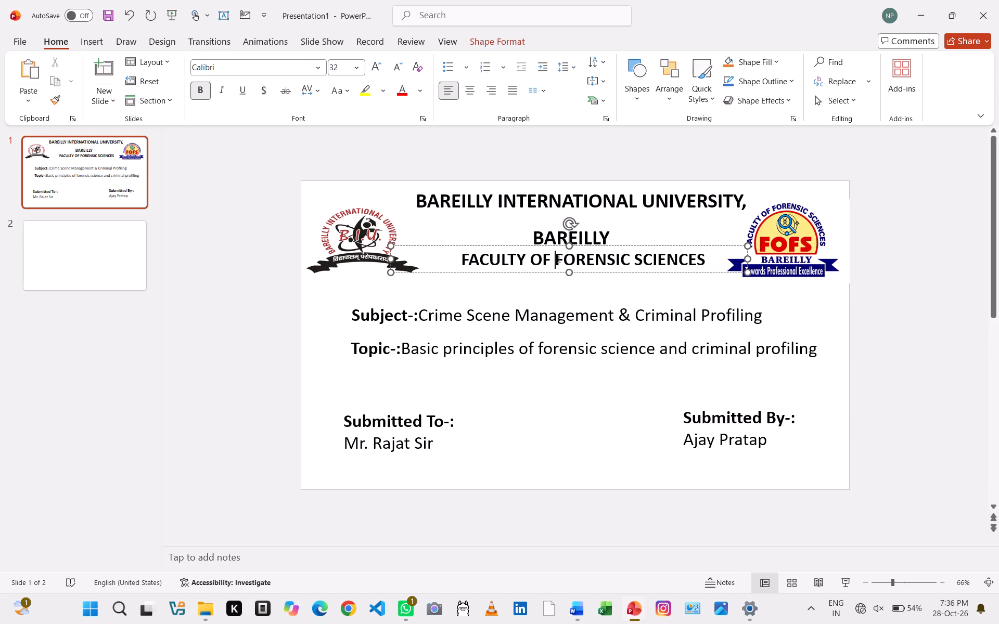
click(507, 235)
drag(507, 235, 620, 267)
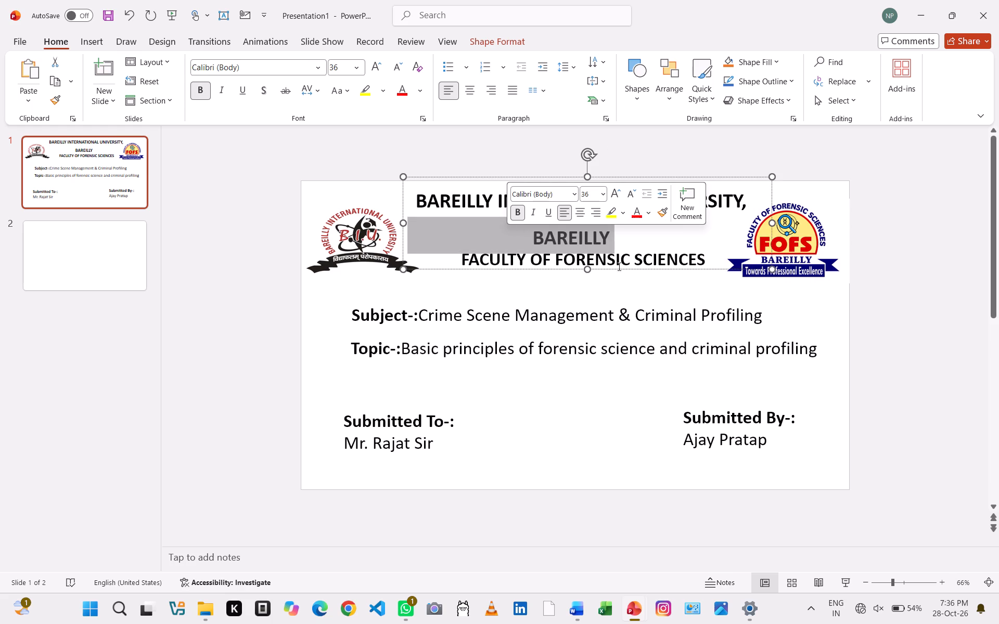
drag(620, 267, 708, 283)
click(708, 283)
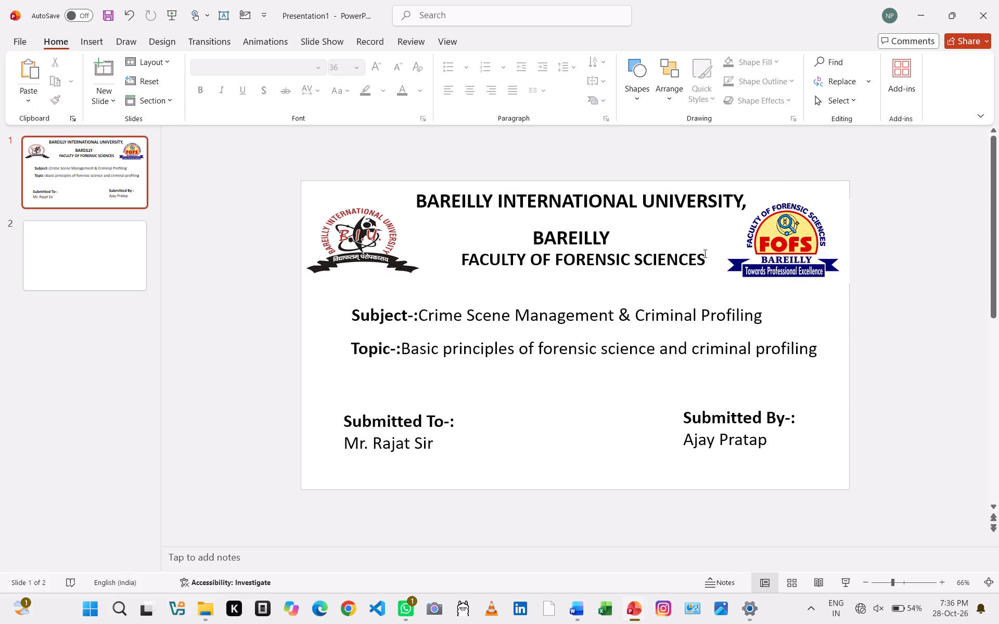
drag(709, 263, 452, 259)
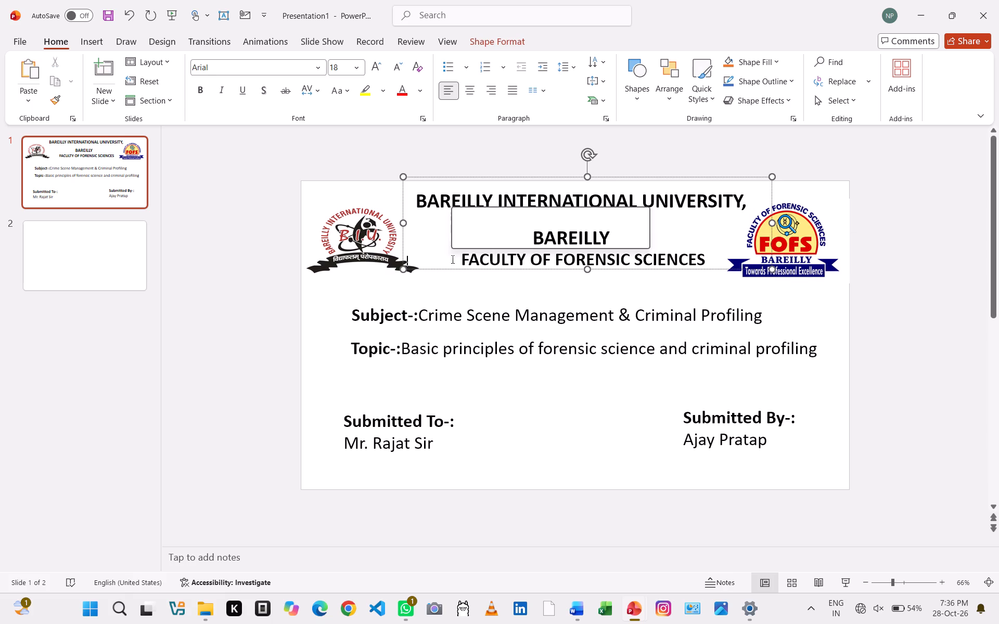
drag(452, 259, 741, 243)
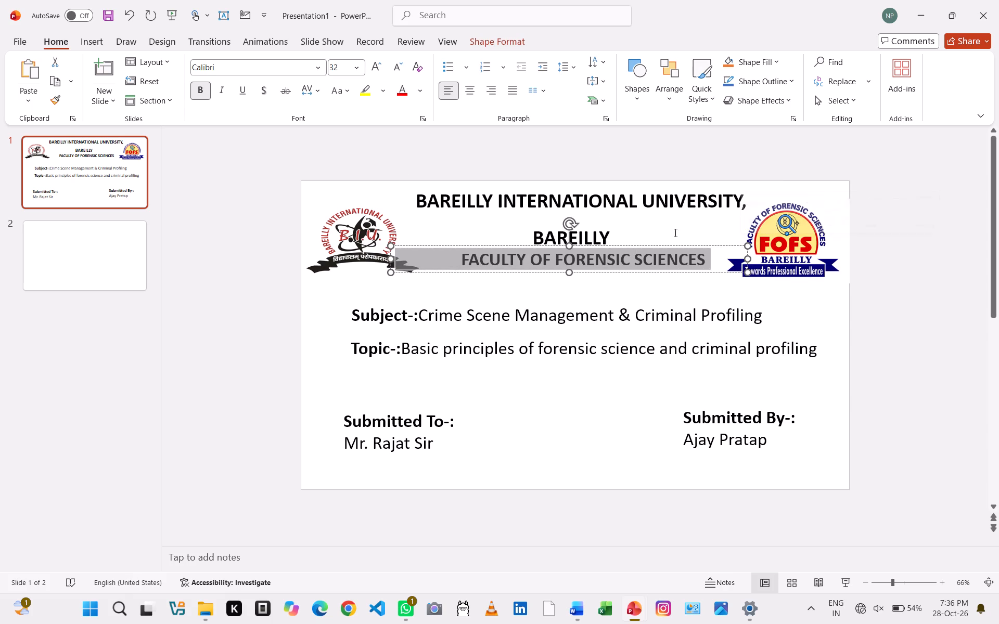
click(564, 64)
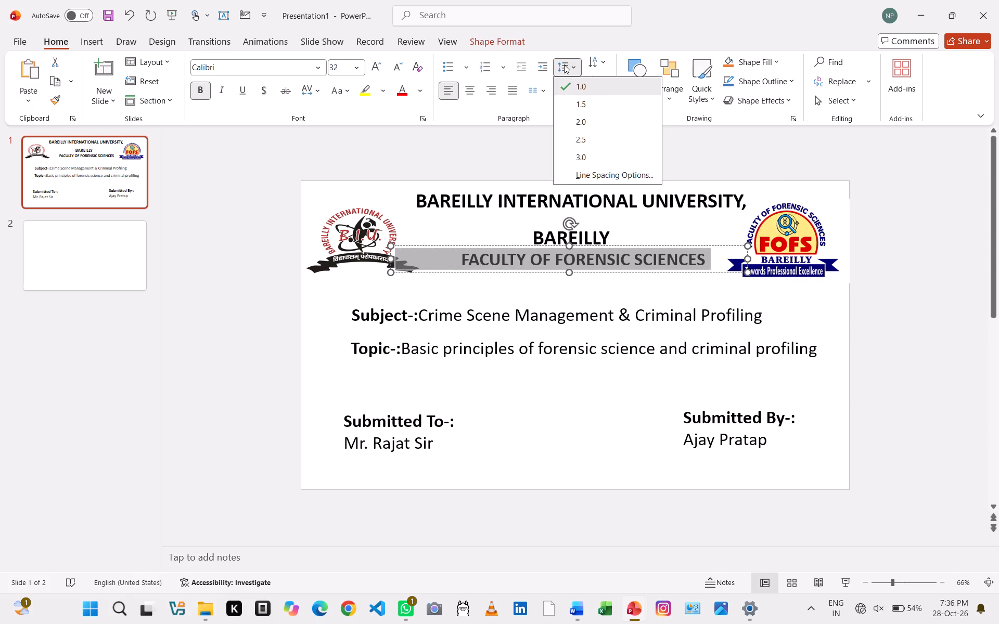
click(567, 111)
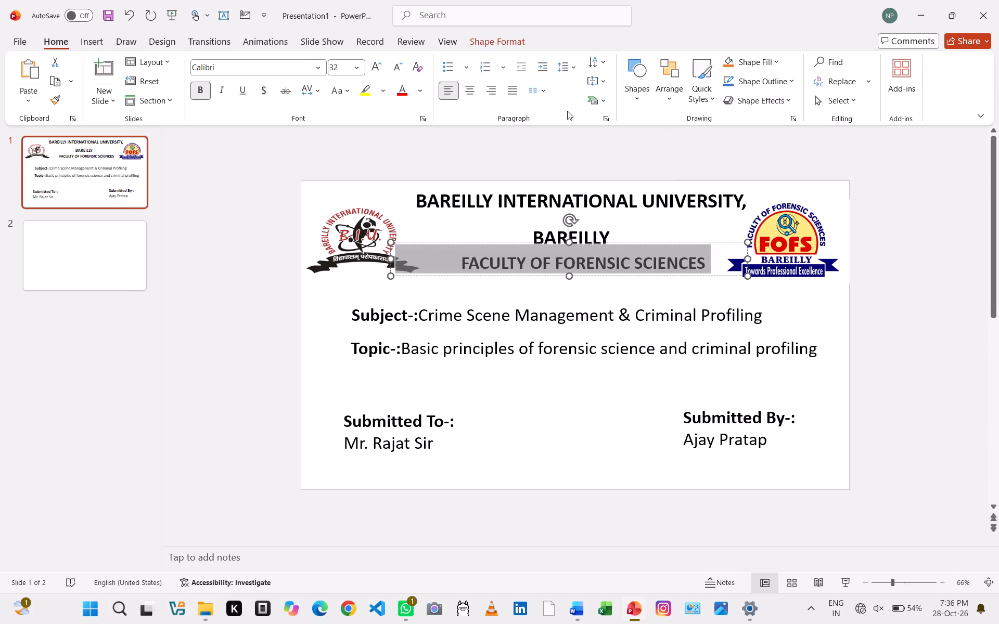
click(567, 111)
click(912, 185)
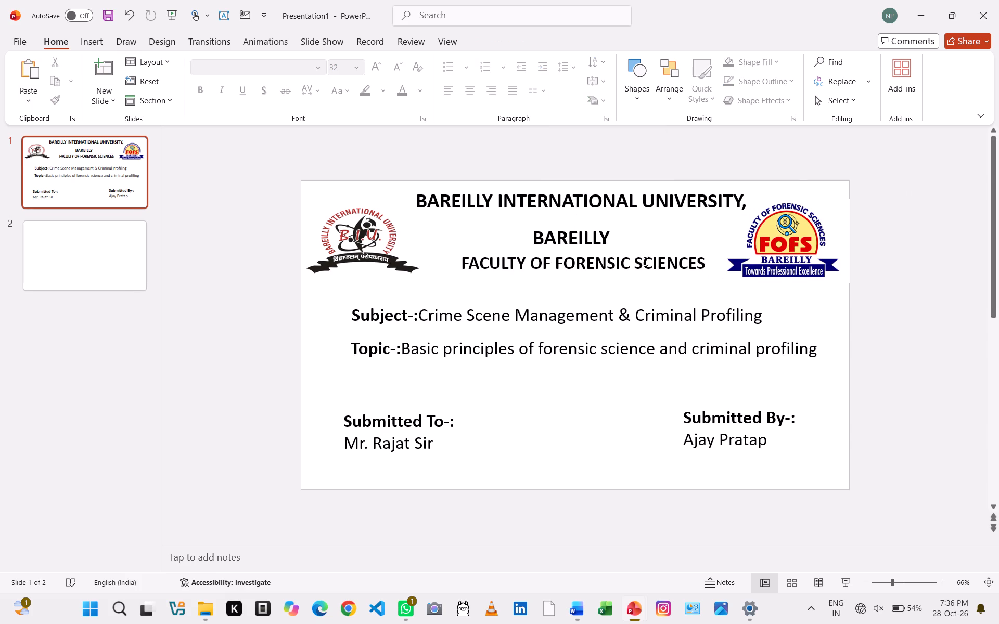
Move the "FACULTY OF FORENSIC SCIENCES" text box slightly down and left, leaving an even gap below "BAREILLY".
click(612, 272)
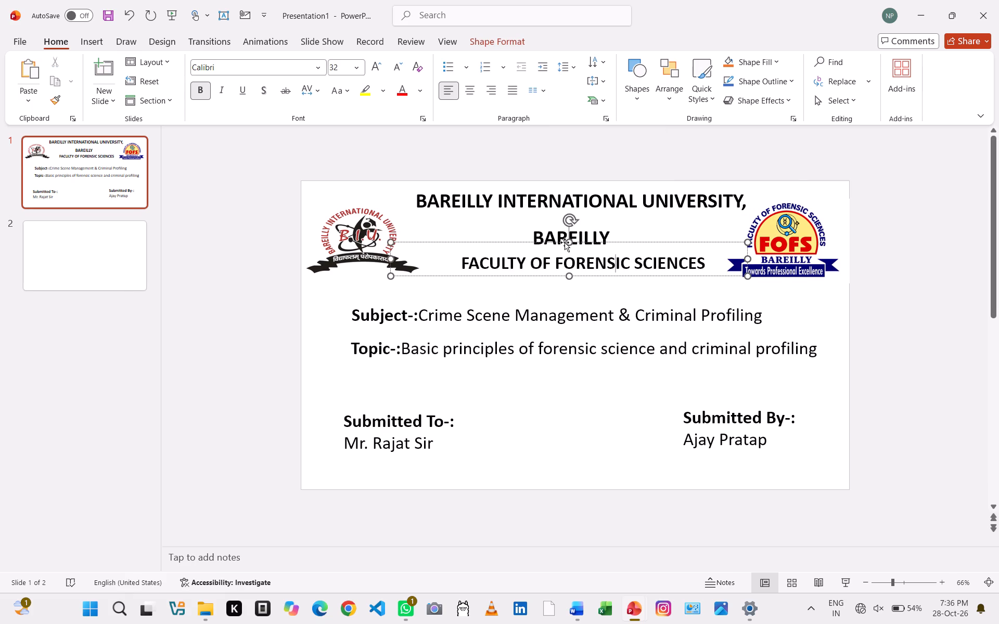
drag(565, 242, 559, 253)
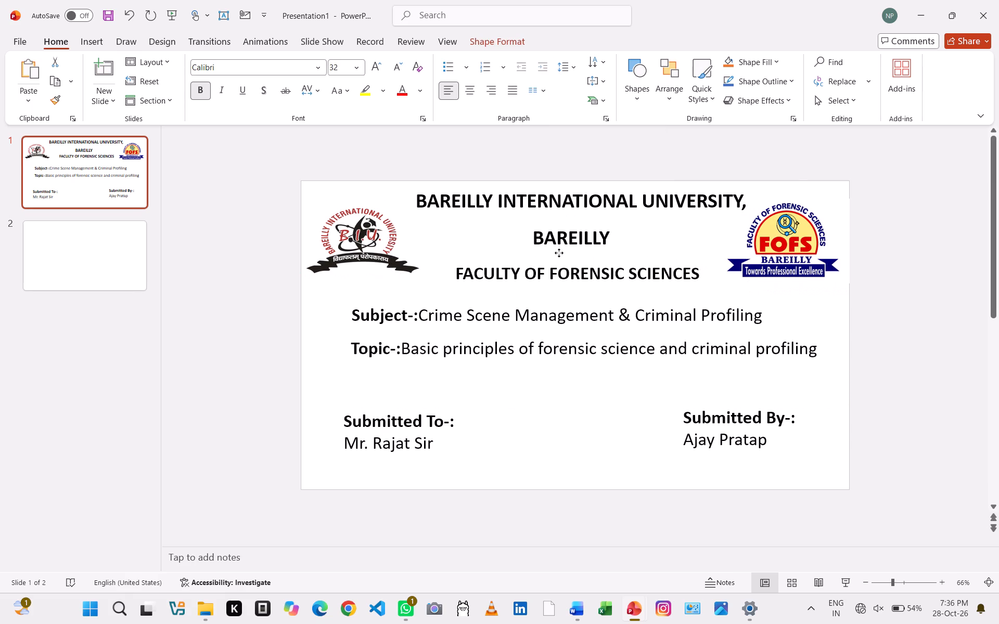
drag(559, 253, 556, 251)
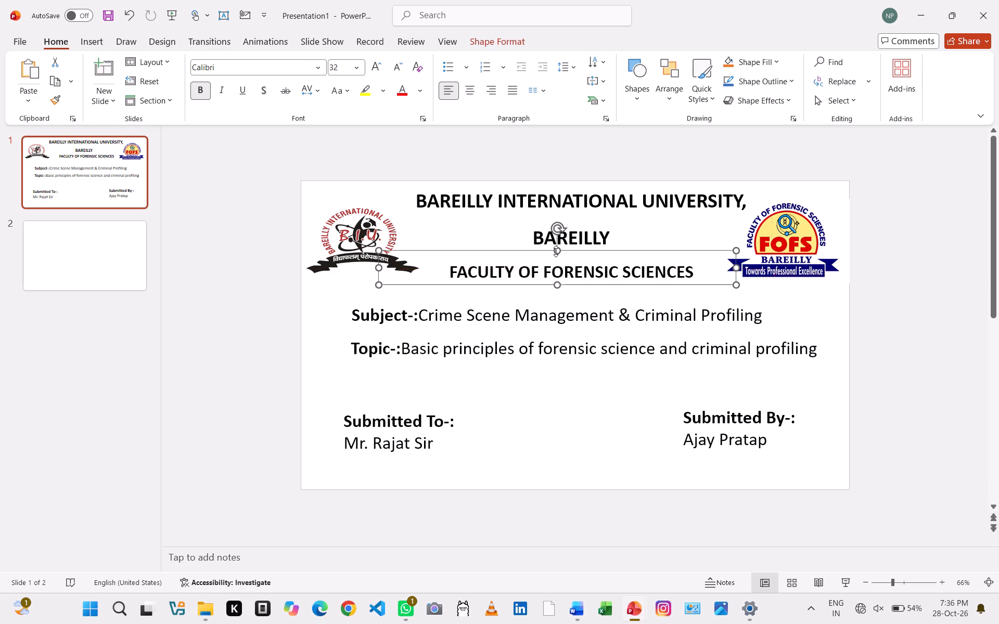
click(916, 195)
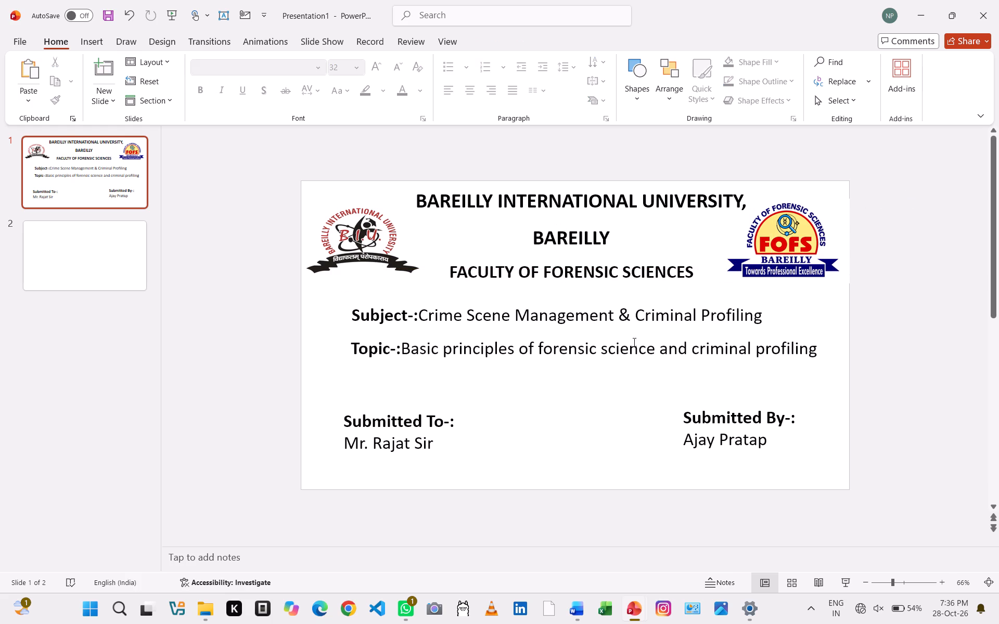
Move the Subject and Topic text box slightly down, away from the faculty line.
click(592, 347)
click(546, 295)
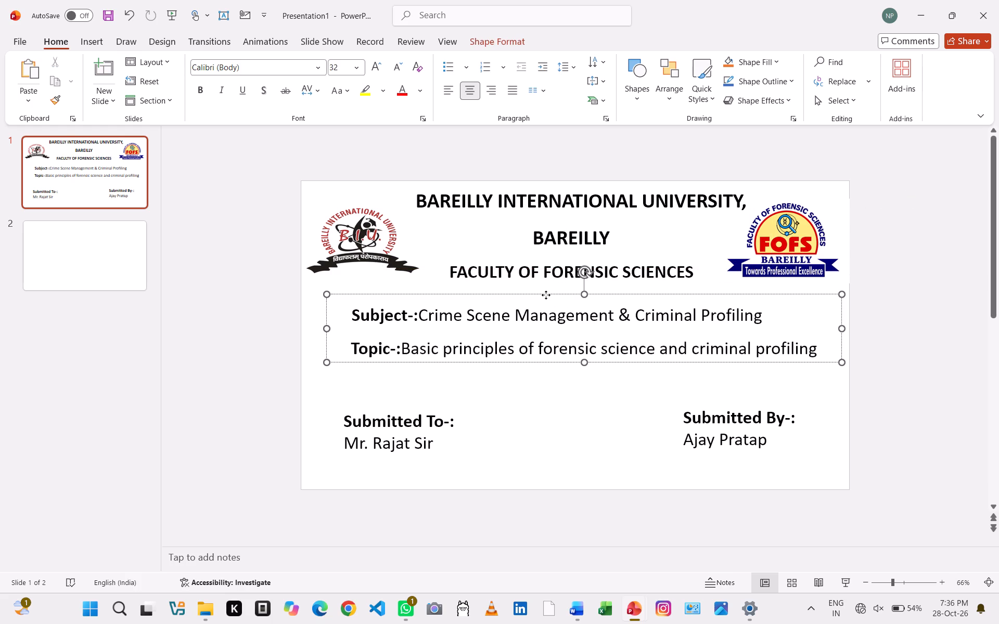
click(978, 430)
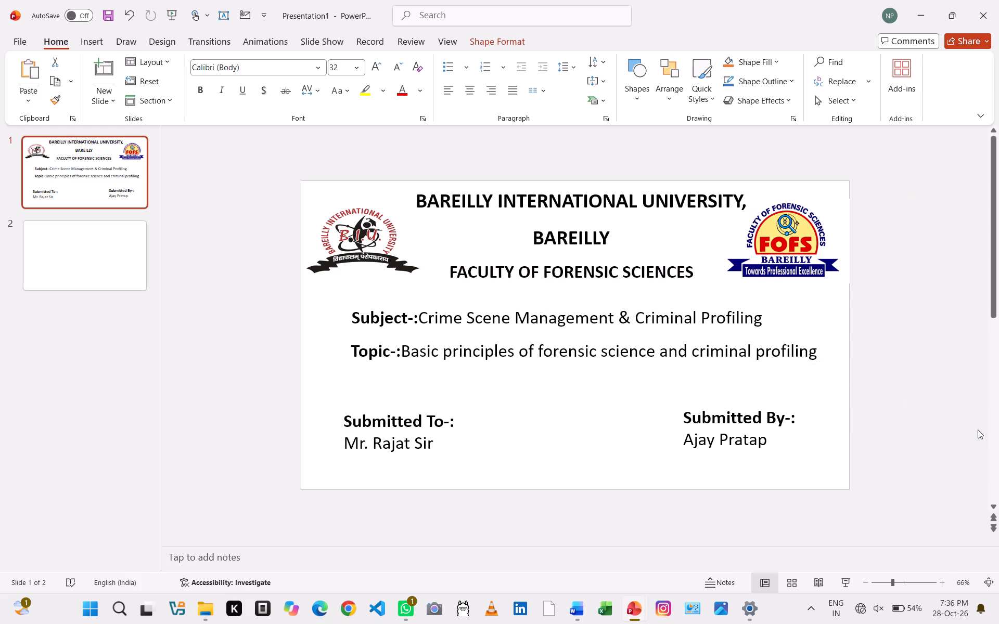
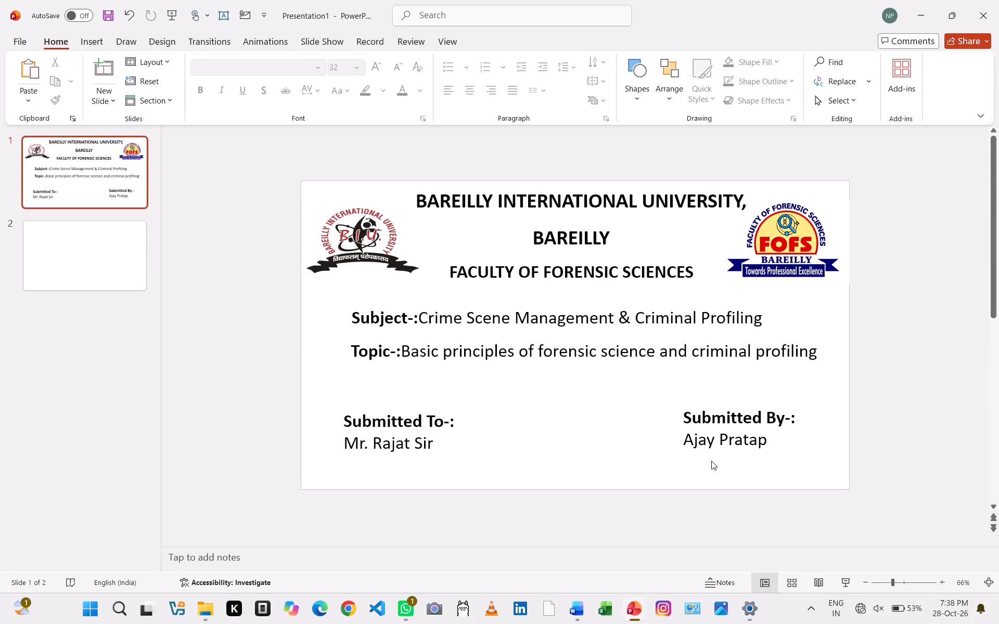
Save the presentation as Presentation1 in the Downloads folder on drive E.
click(226, 373)
key(ctrl+s)
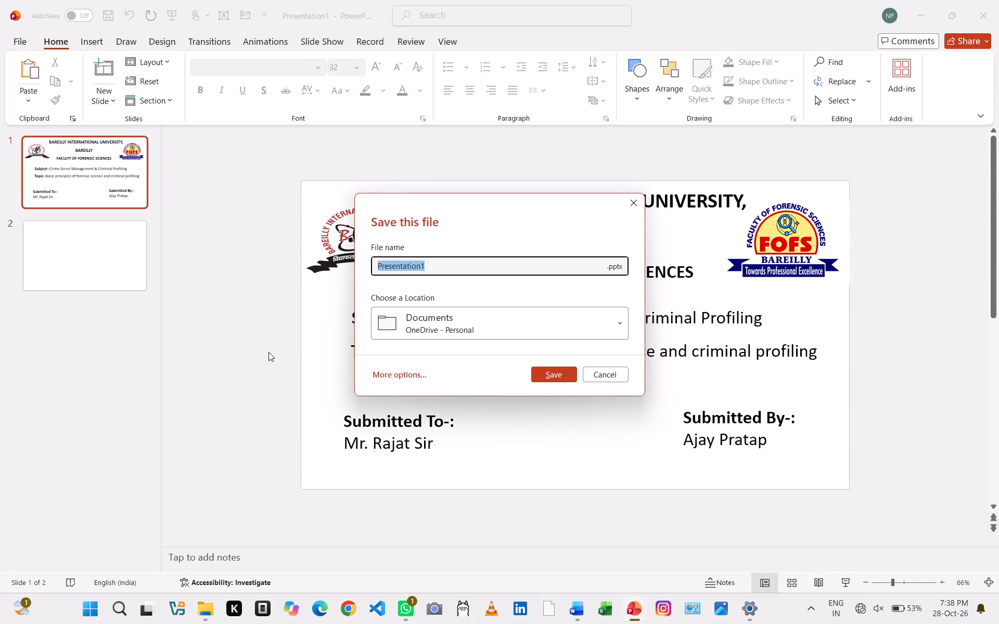
click(623, 319)
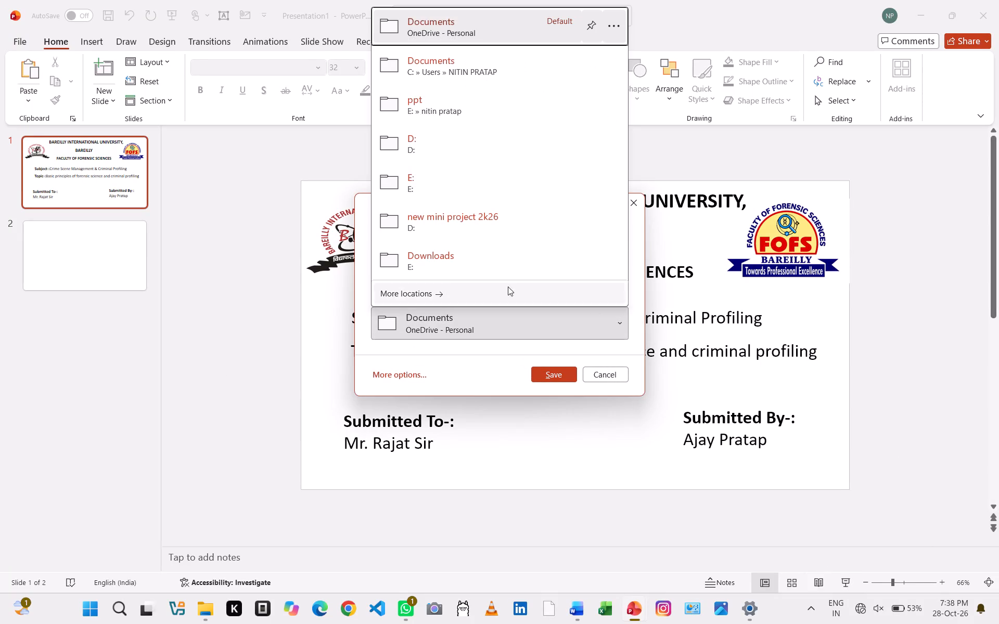
click(388, 247)
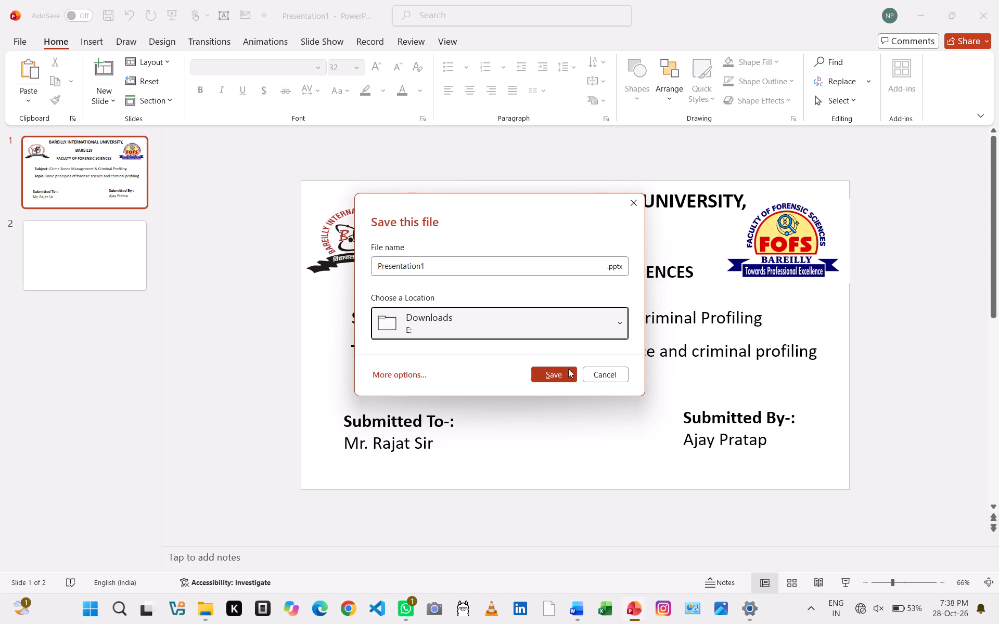
click(557, 373)
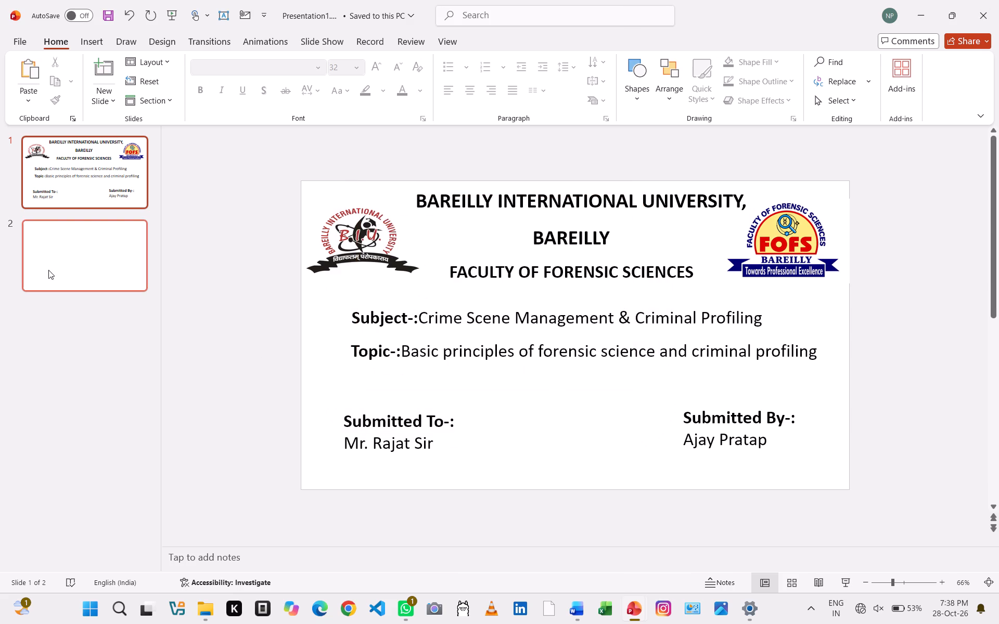
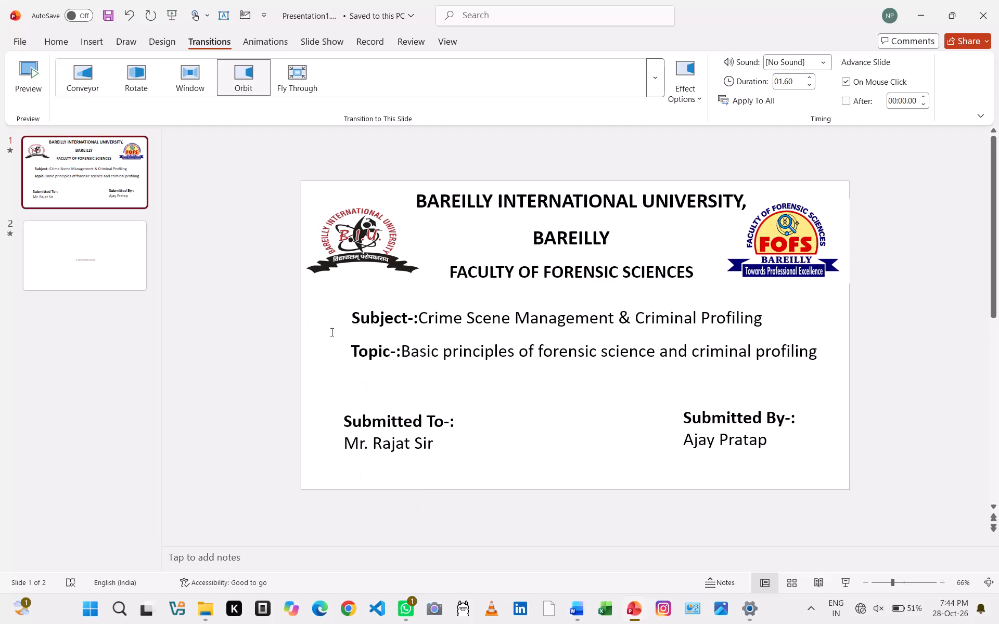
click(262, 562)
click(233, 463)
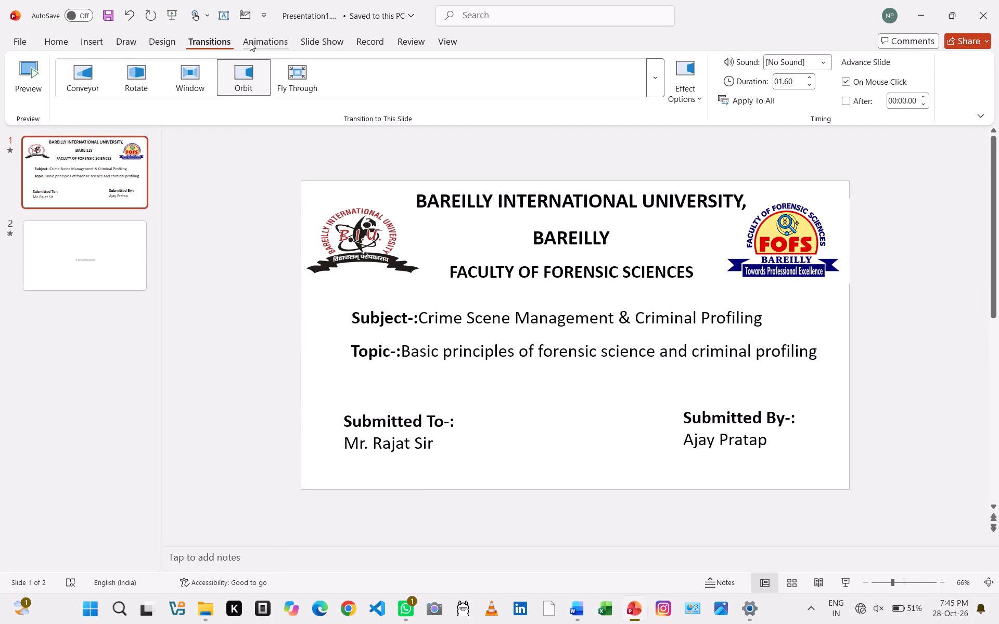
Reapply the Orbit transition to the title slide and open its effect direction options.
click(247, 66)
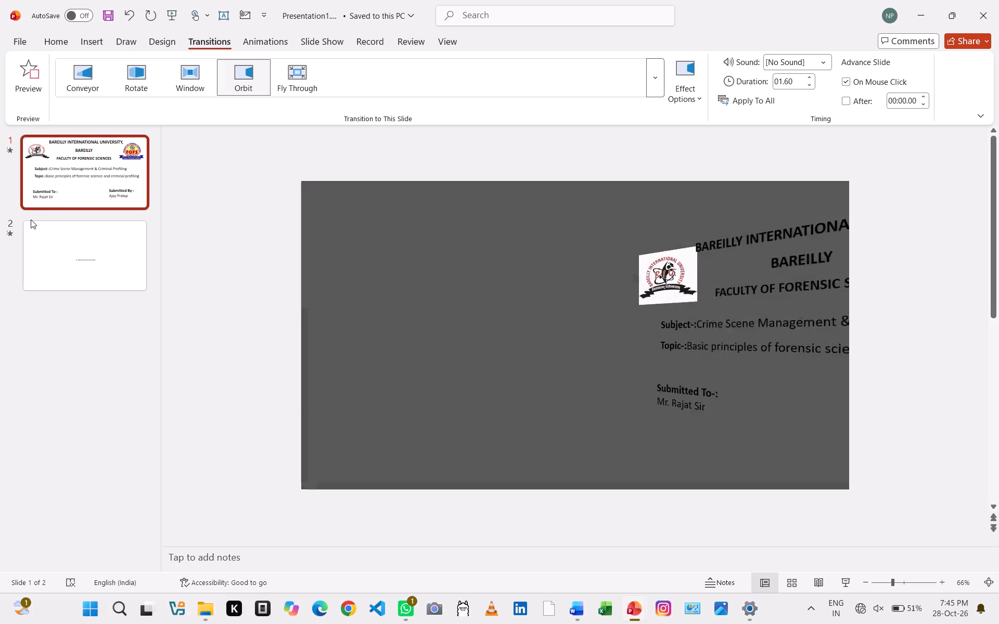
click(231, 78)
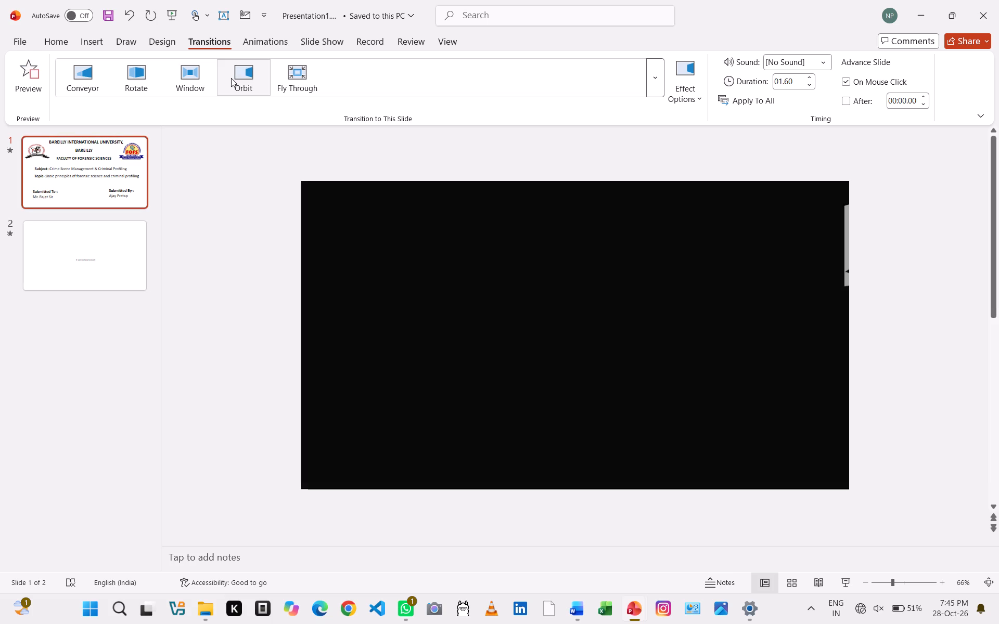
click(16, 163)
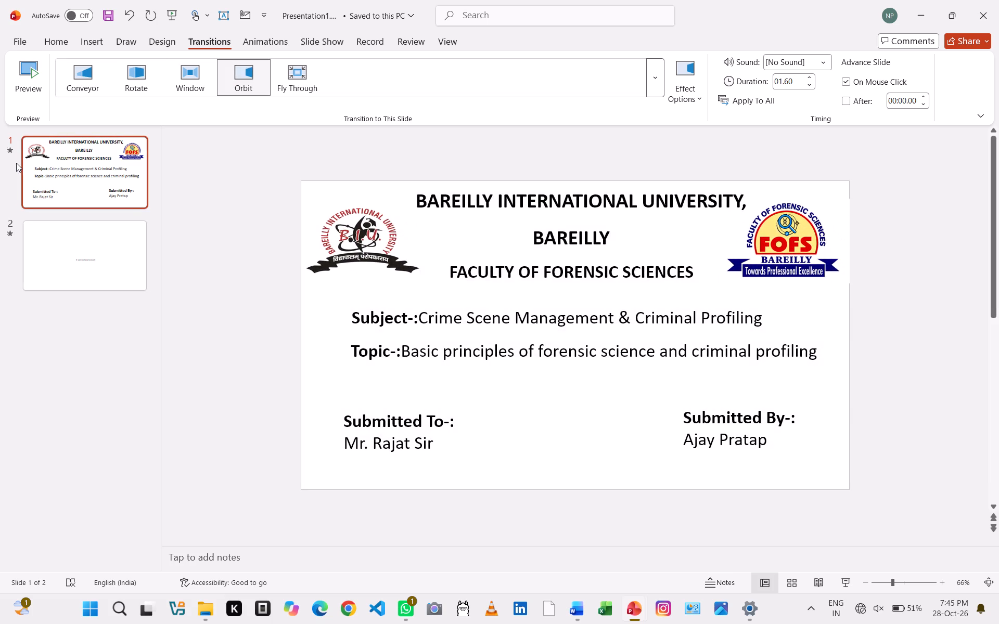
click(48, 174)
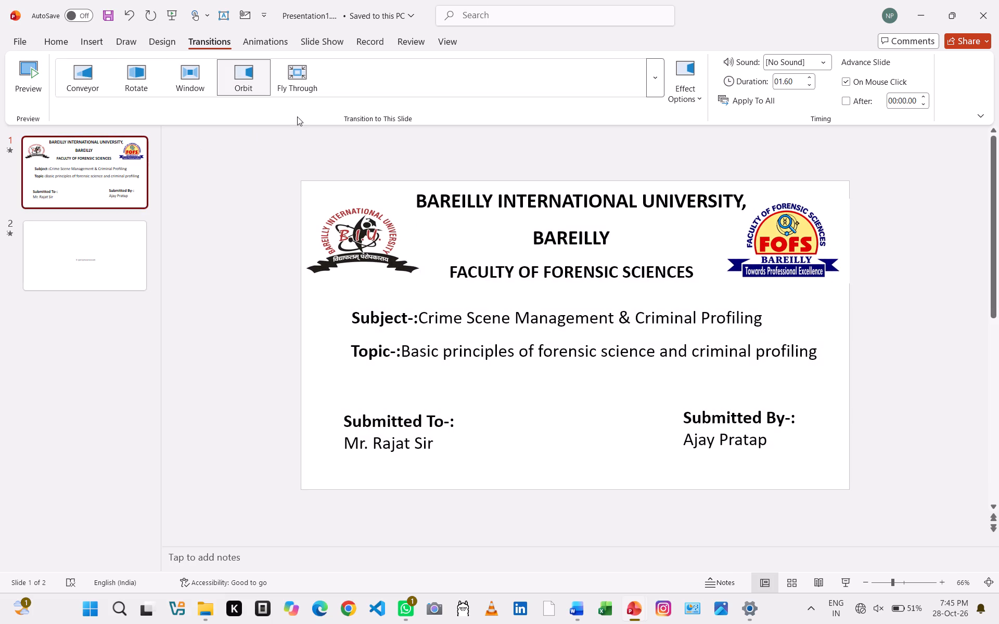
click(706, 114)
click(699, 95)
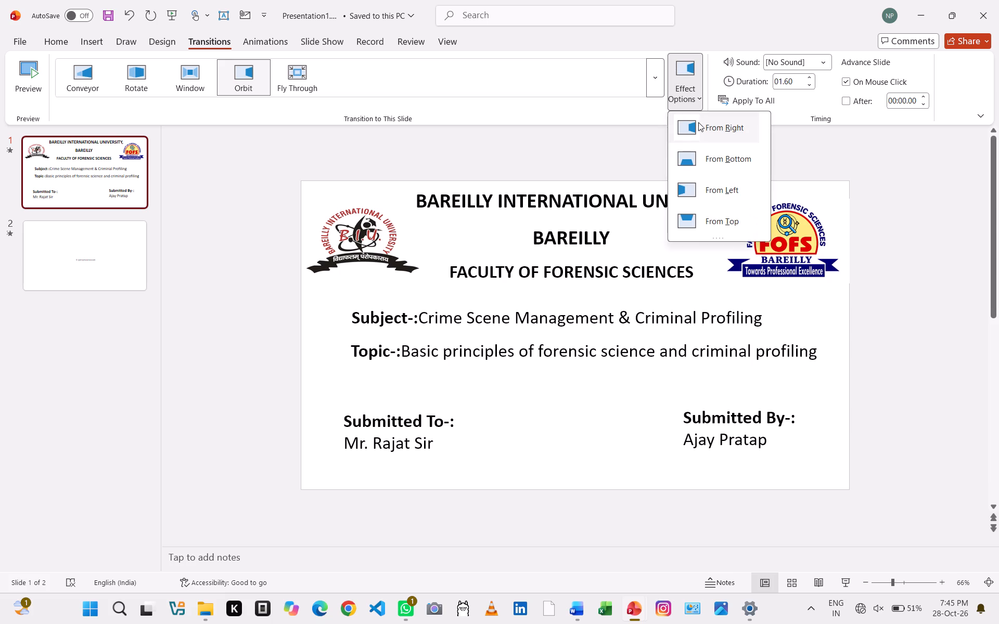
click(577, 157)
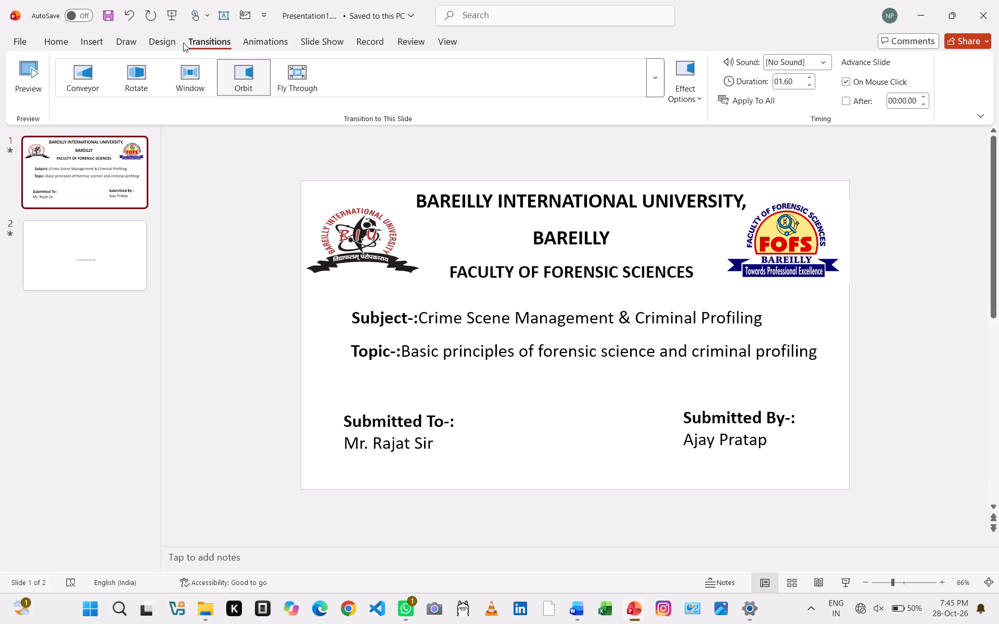
Remove the Orbit transition from both the title slide and slide 2 by setting each to None.
click(653, 73)
click(88, 87)
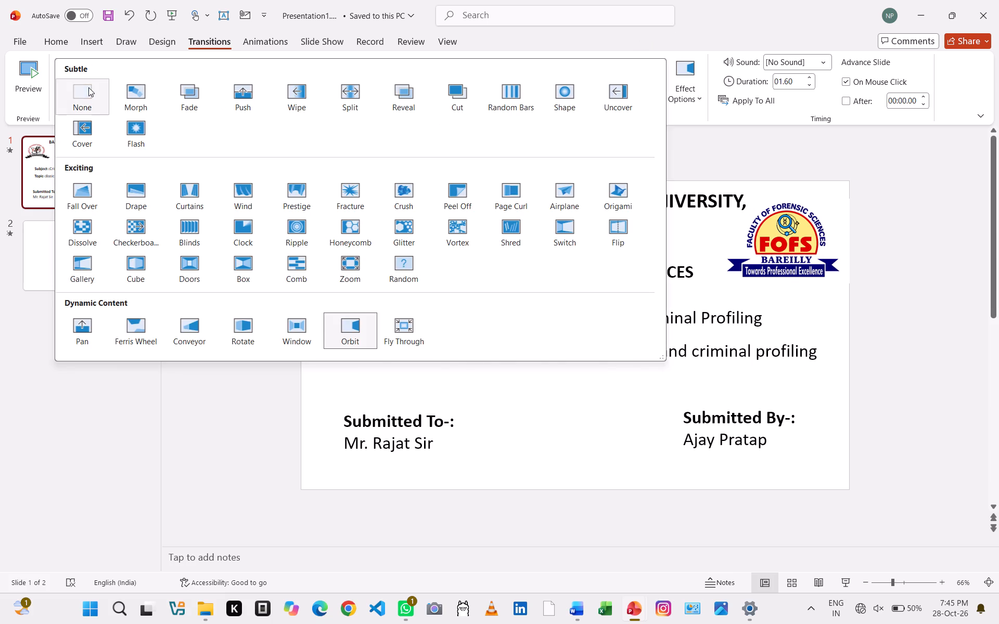
click(62, 240)
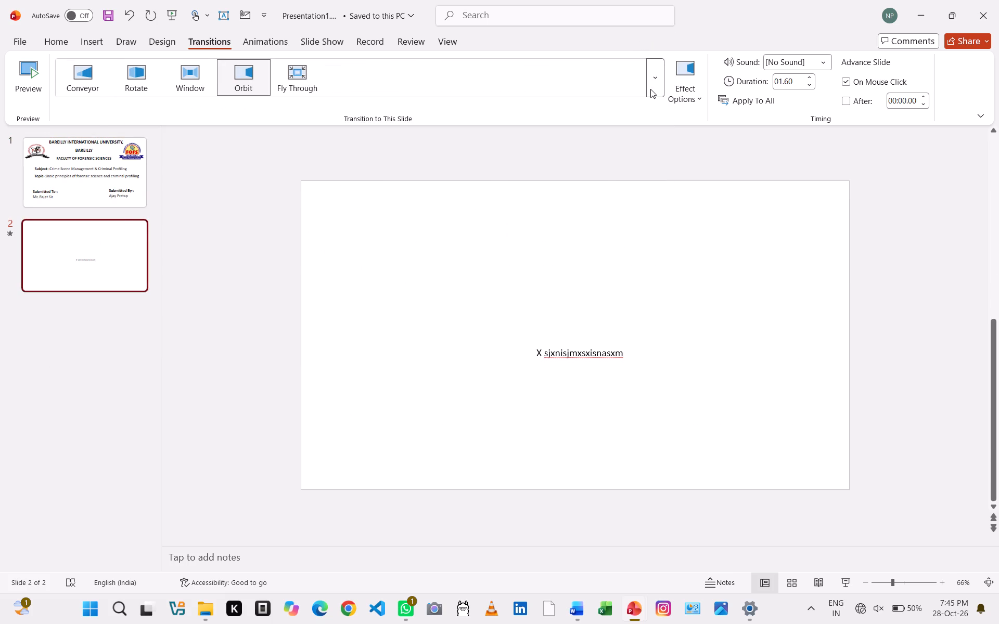
click(650, 89)
click(91, 103)
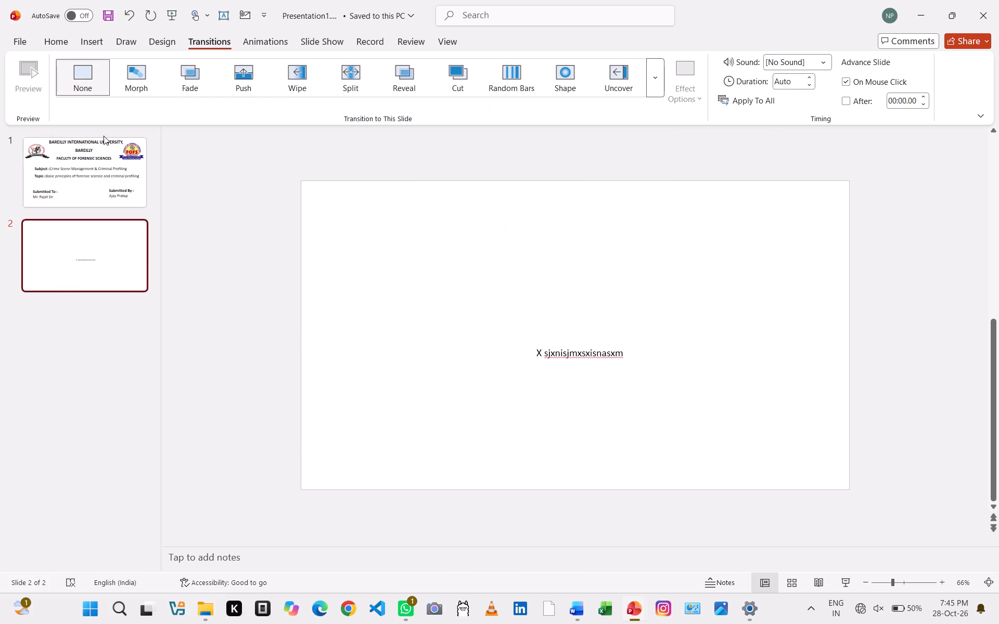
click(204, 354)
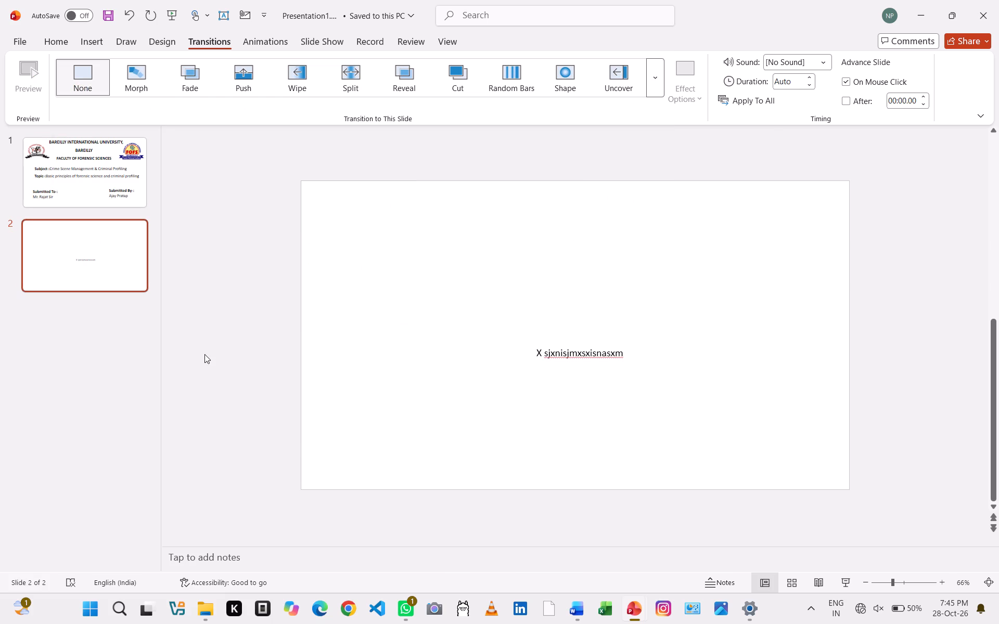
Save the presentation with the slide transitions removed.
key(ctrl+s)
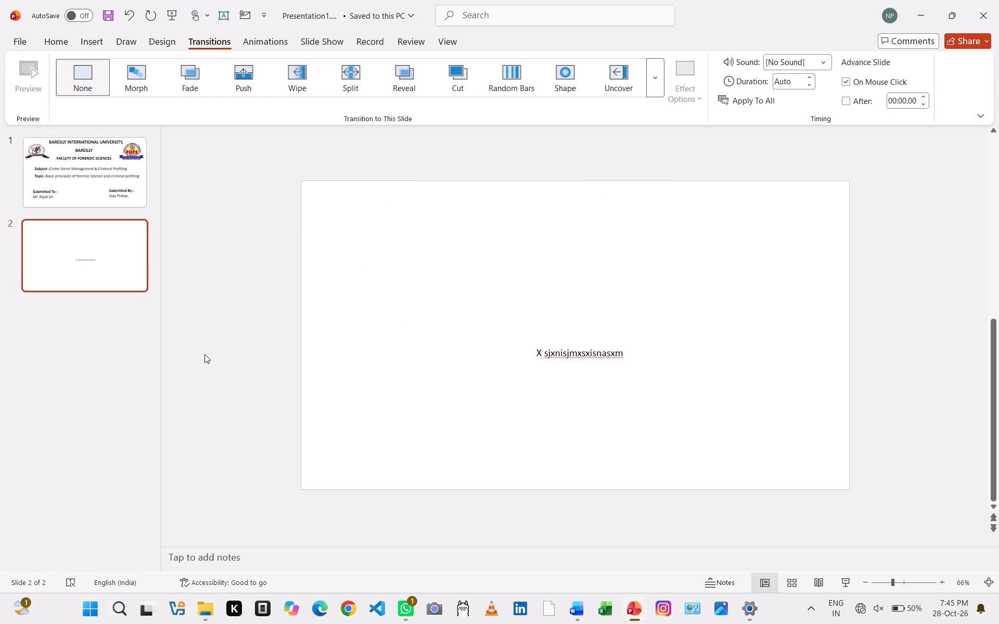
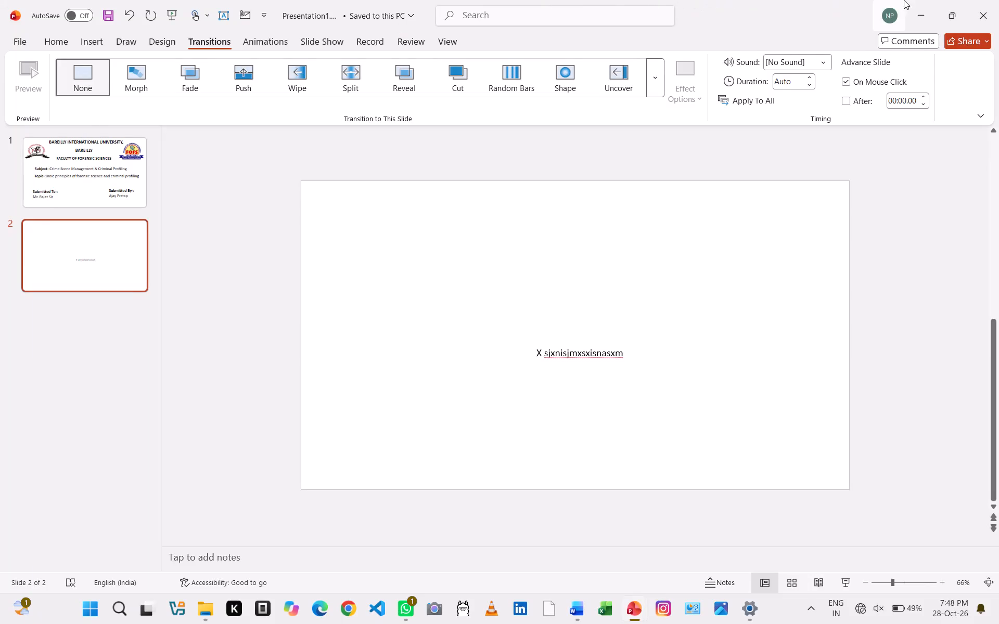
Minimize the presentation window to show the desktop.
click(915, 8)
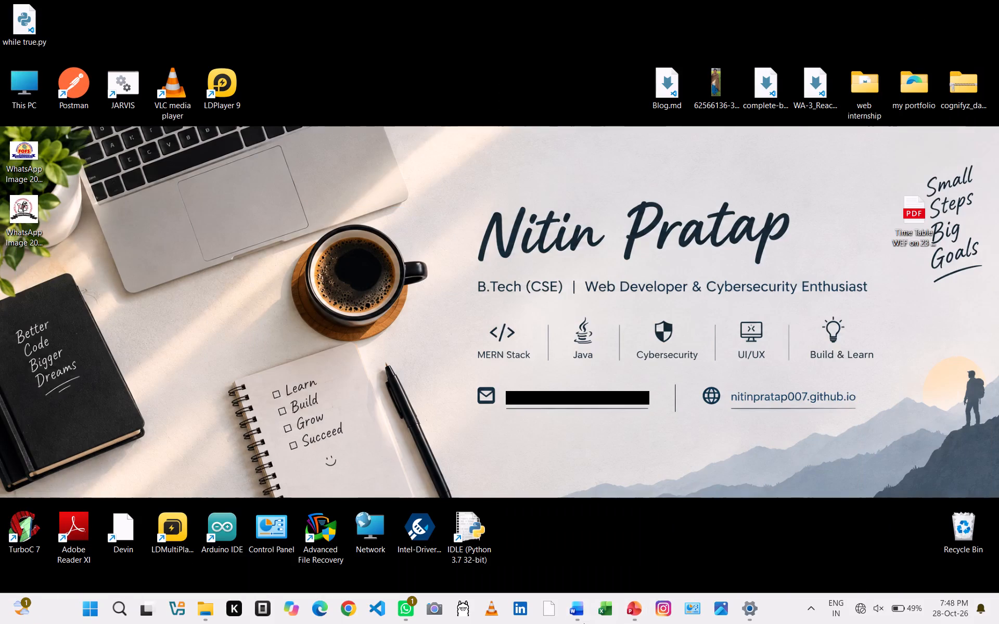
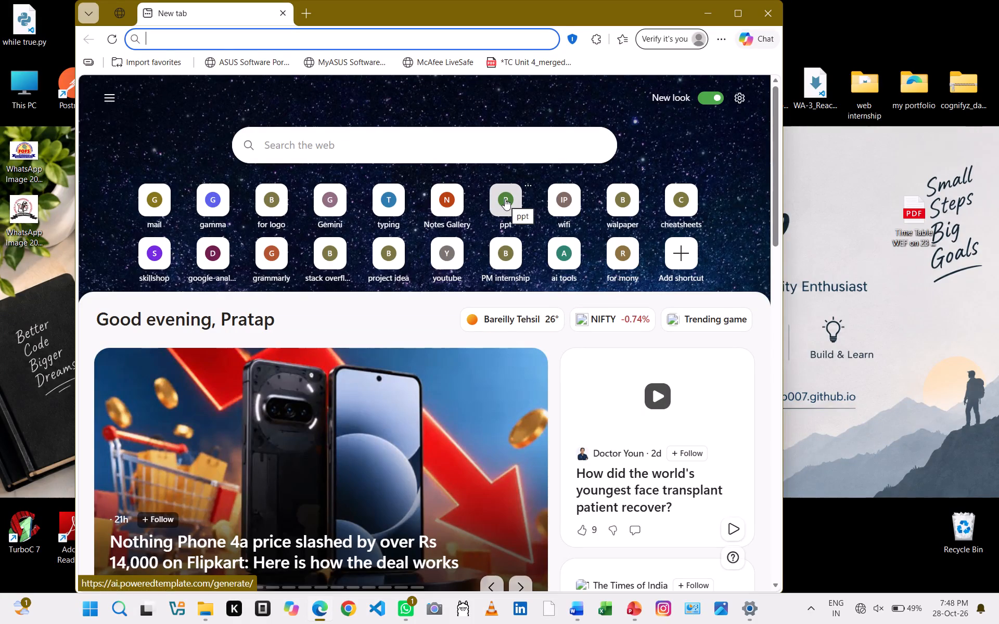
Switch to Microsoft Edge and open the saved ppt shortcut to the PoweredTemplate AI presentation generator.
click(505, 199)
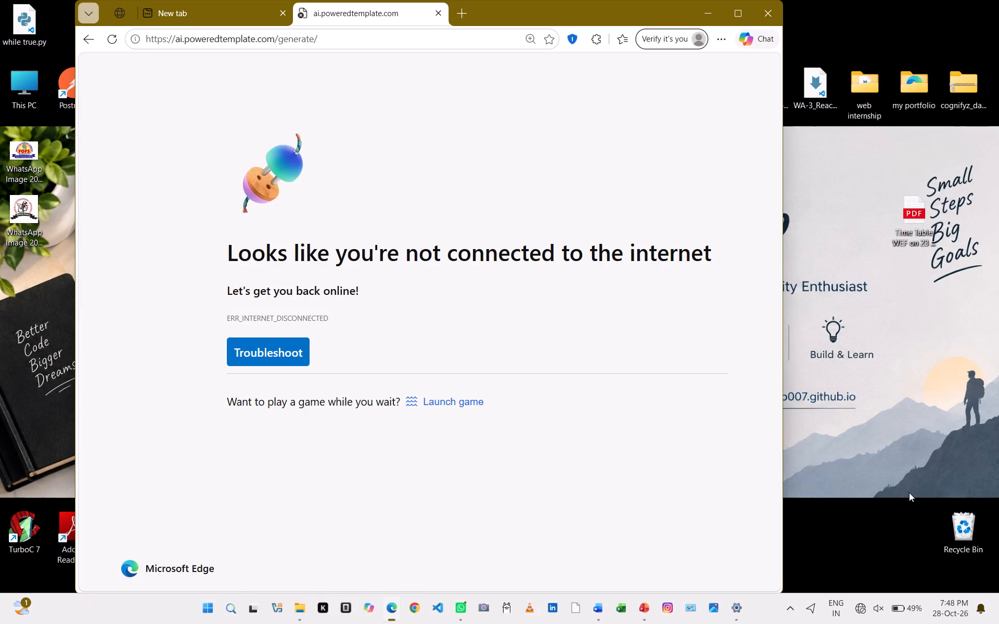
Open the list of available Wi-Fi networks, select Lenovo Tab M10 Plus 3rd Gen, and close the list.
click(863, 615)
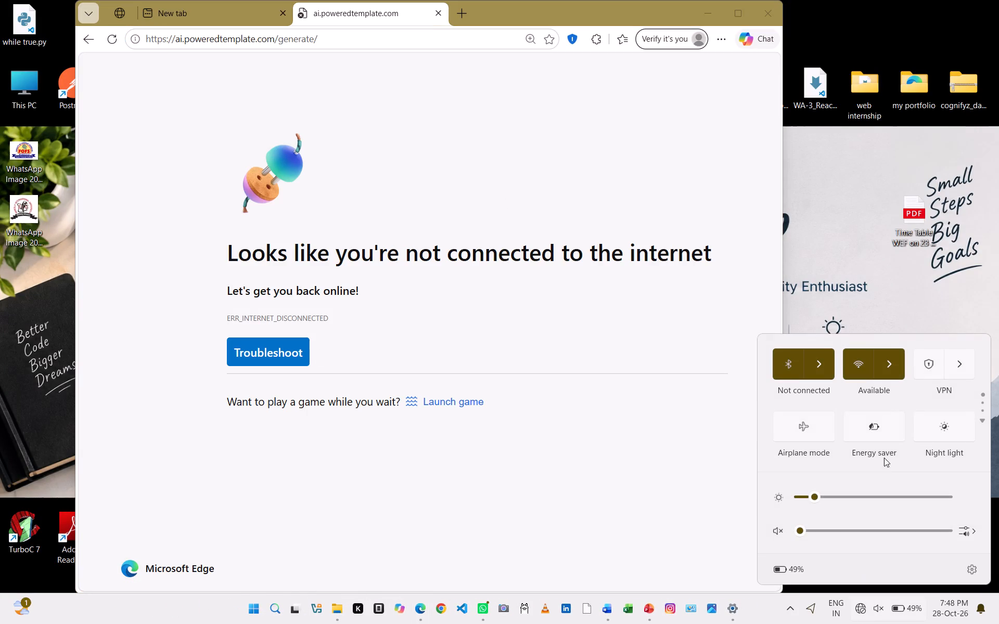
click(879, 392)
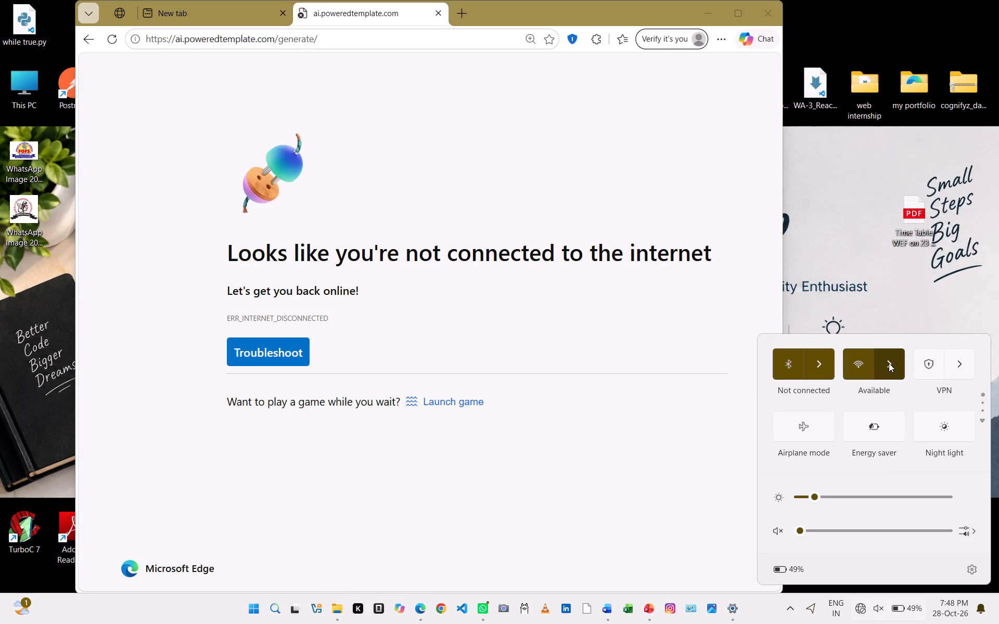
click(889, 363)
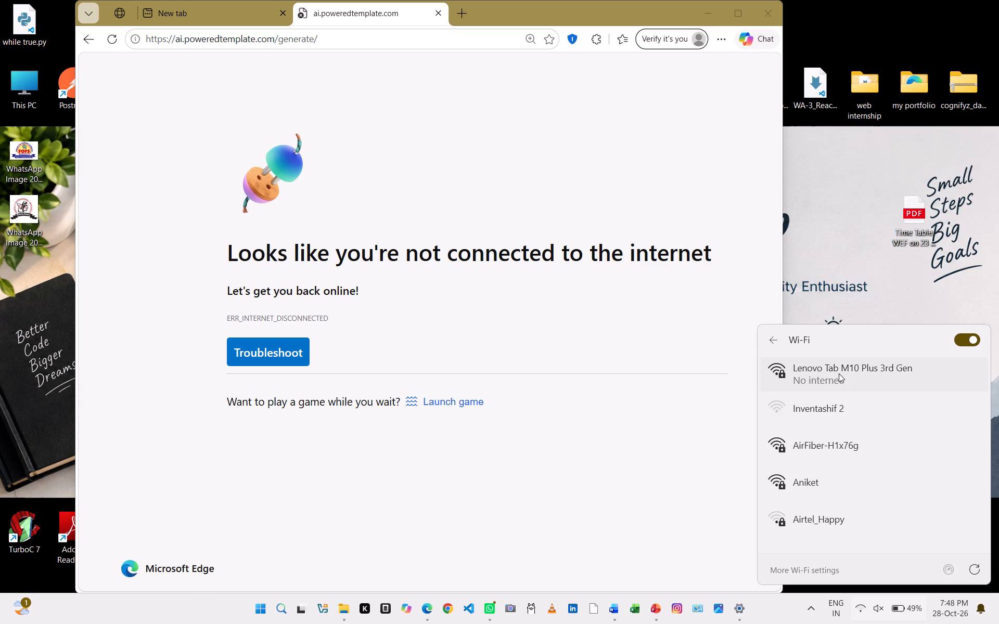
click(839, 373)
click(898, 276)
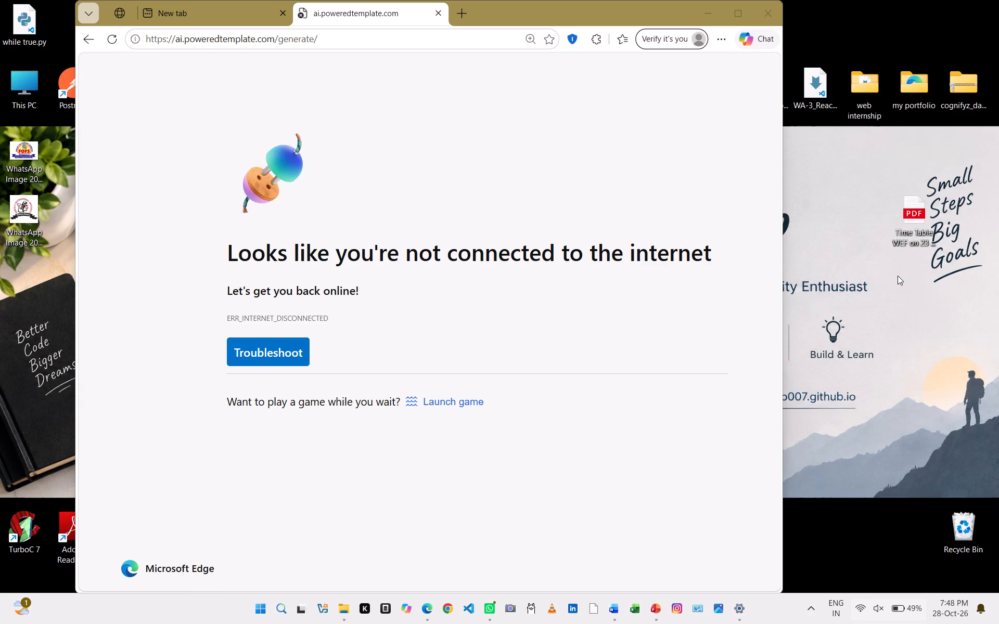
Start the internet connection troubleshooter from the browser's offline page.
click(277, 348)
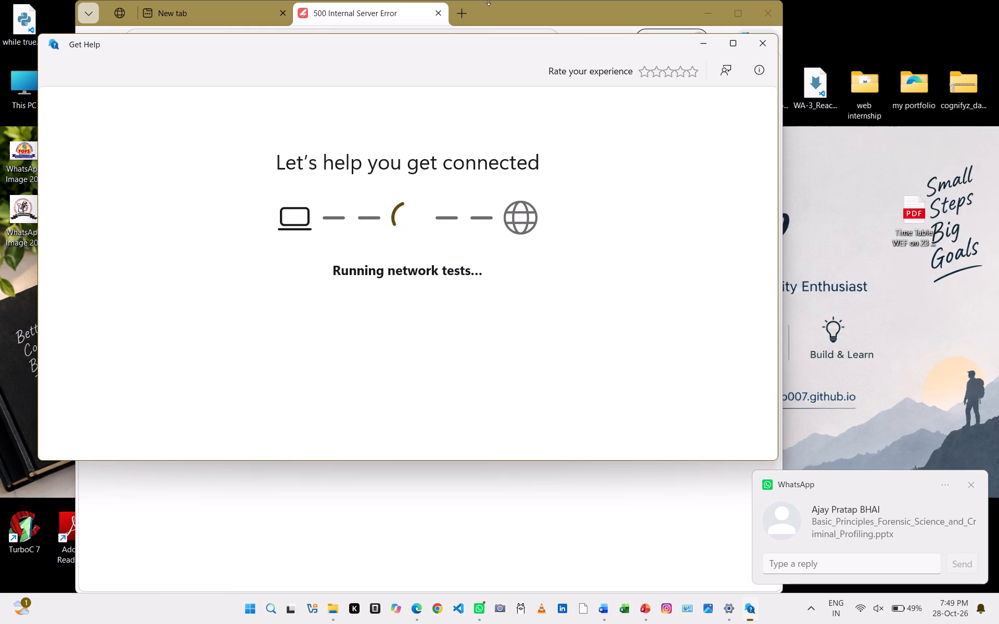
Close the Get Help network troubleshooter and dismiss the WhatsApp notification.
click(759, 46)
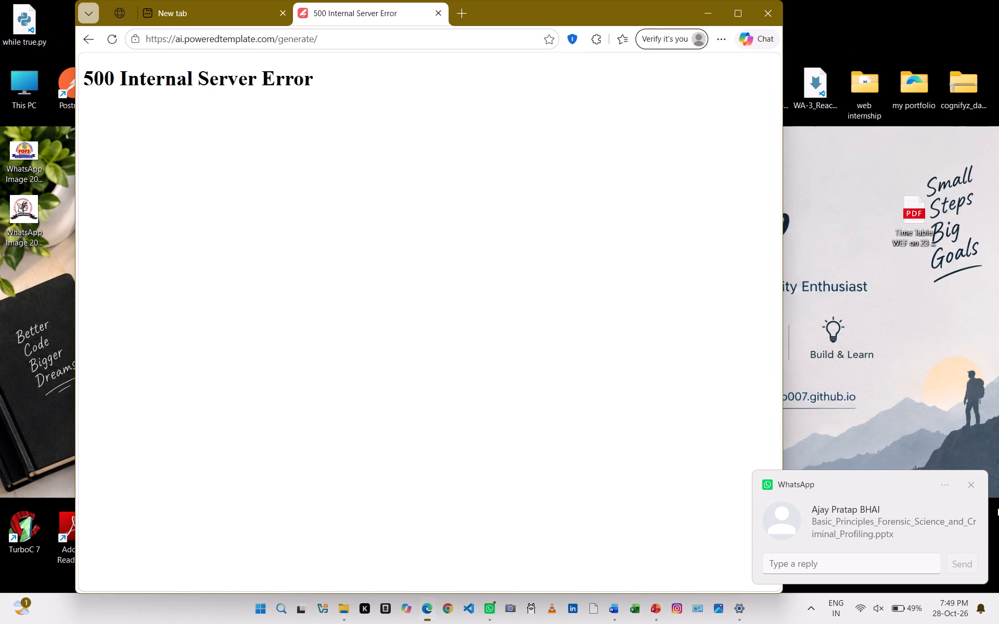
click(975, 486)
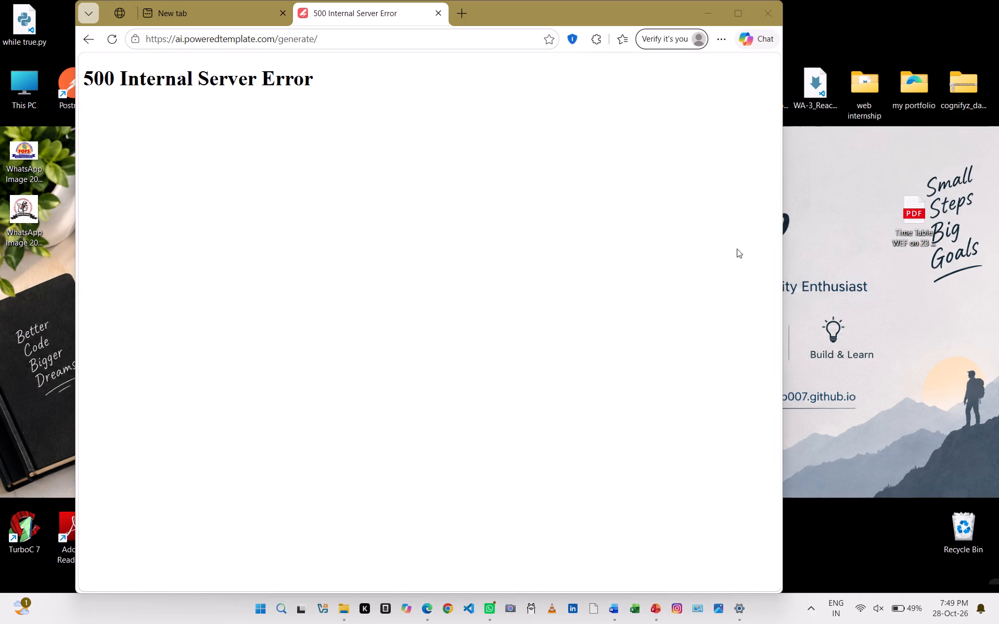
Replace the 500 Internal Server Error tab by reopening the generator page from the "ppt" shortcut, and reload it.
click(437, 12)
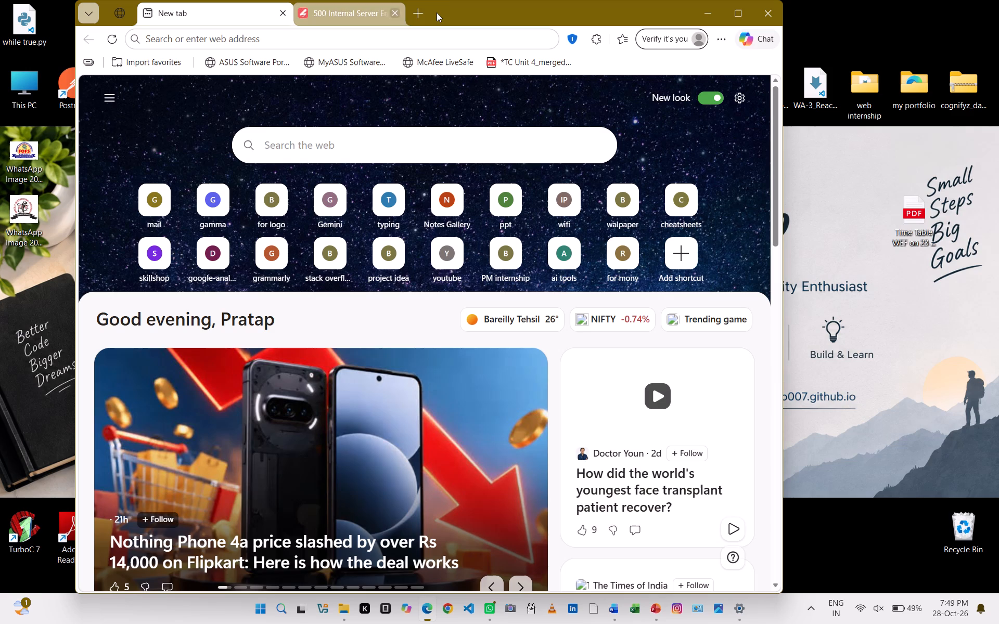
click(502, 200)
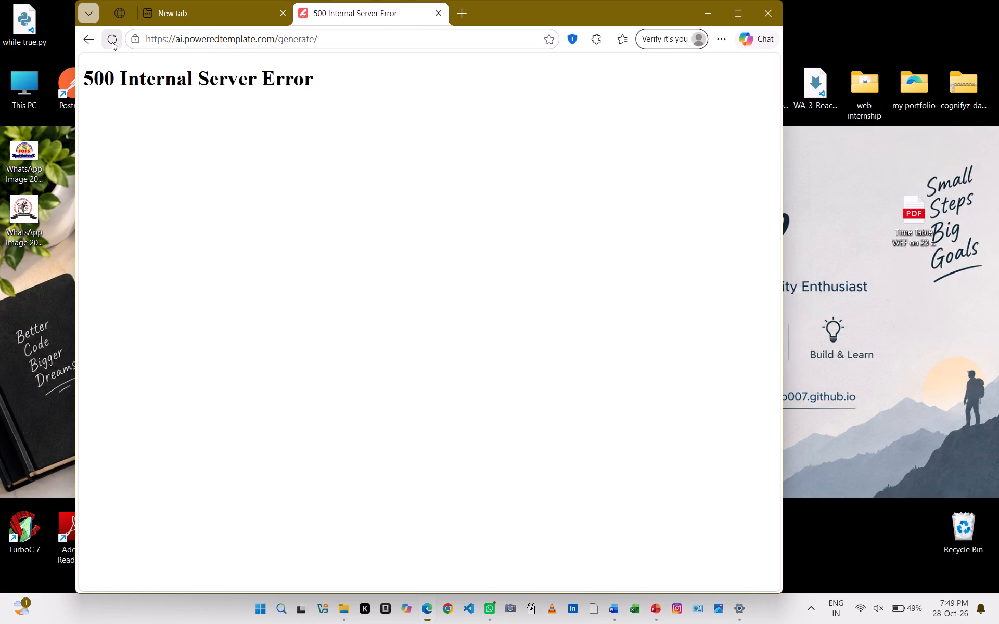
triple_click(112, 42)
double_click(112, 42)
Close the browser tab showing the 500 Internal Server Error page.
click(440, 14)
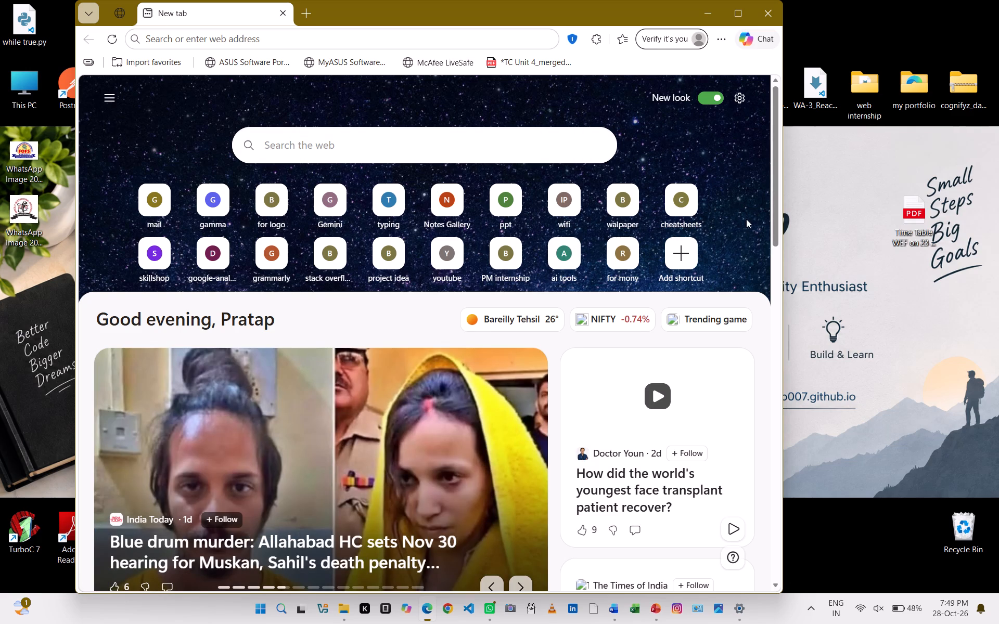
Widen the browser window to the screen's edge and reduce the new tab page's zoom by two levels.
drag(786, 202, 993, 171)
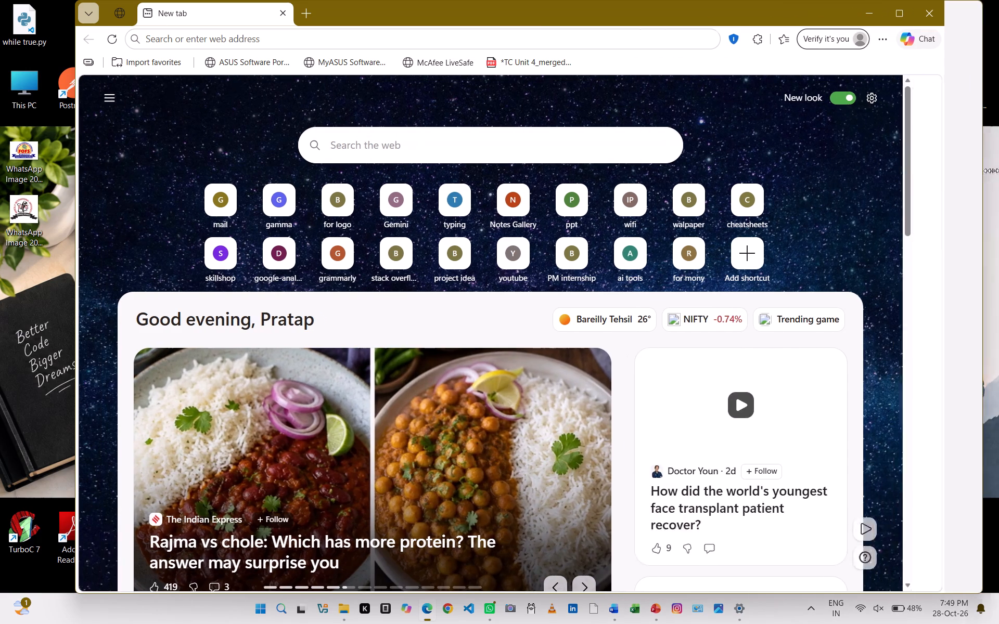
drag(993, 171, 998, 167)
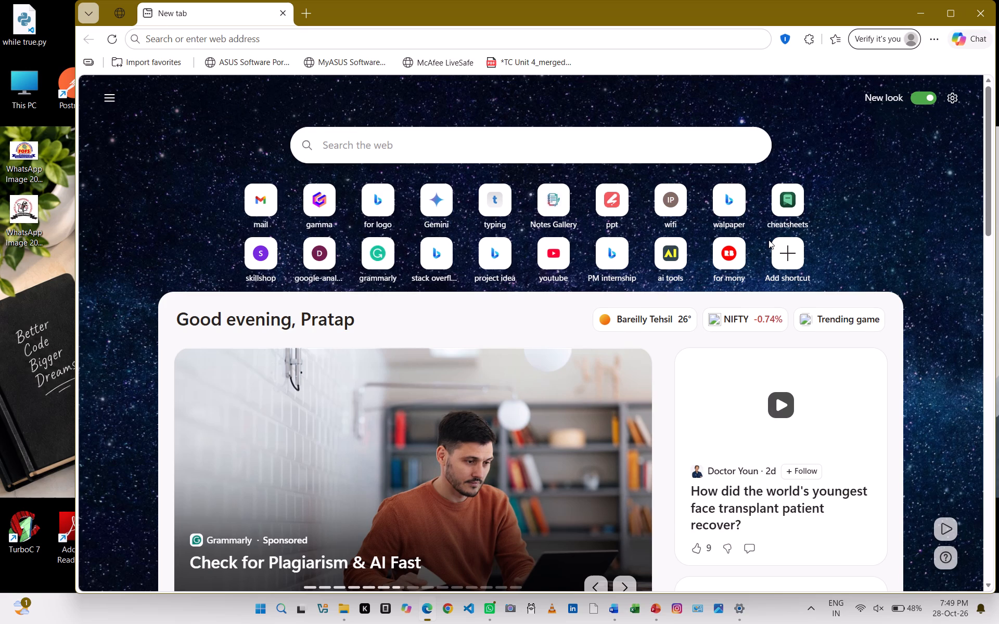
key(ctrl+minus)
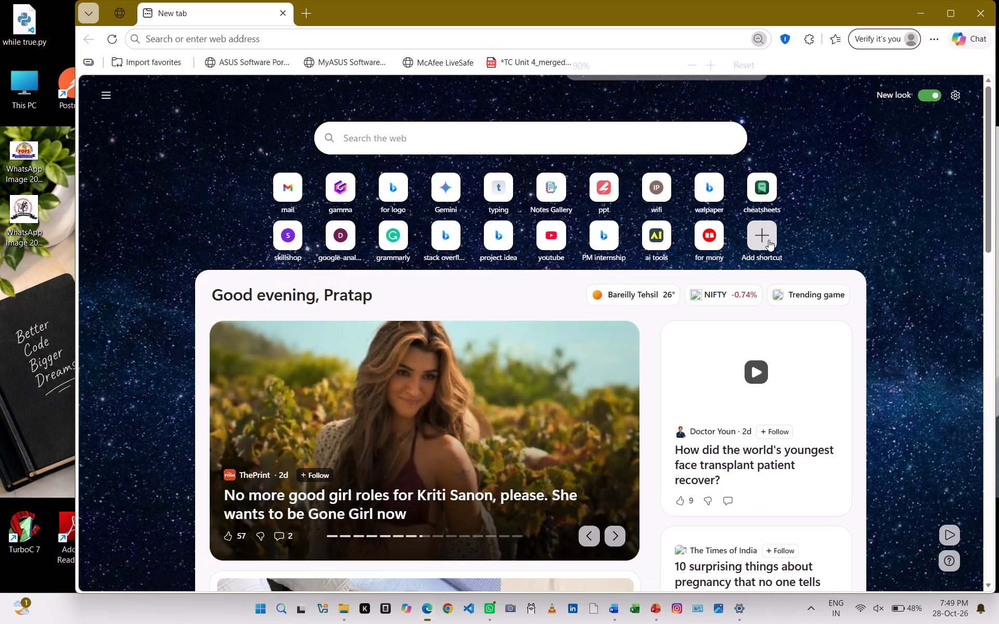
key(ctrl+minus)
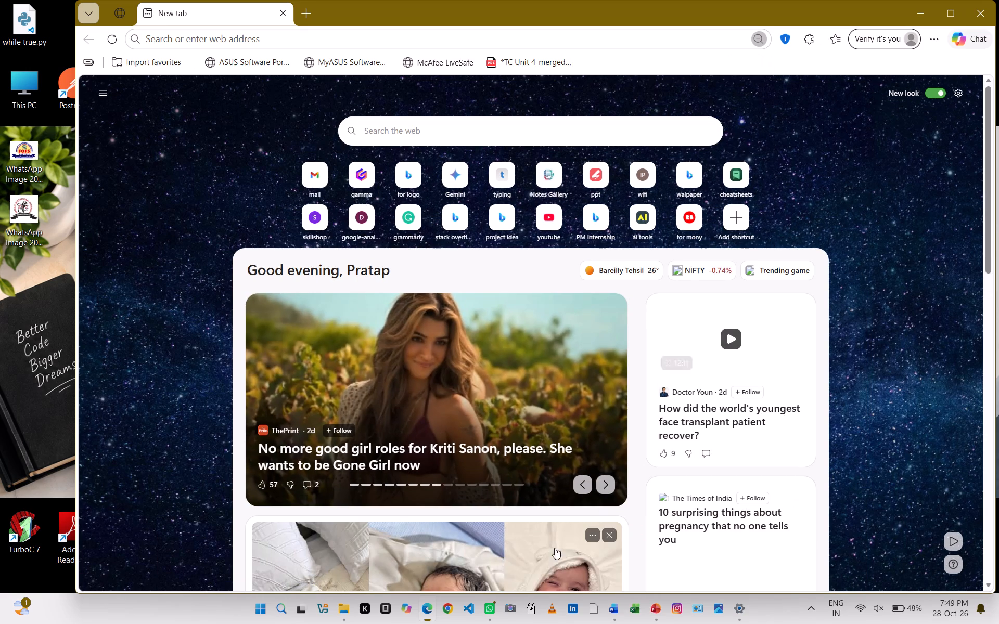
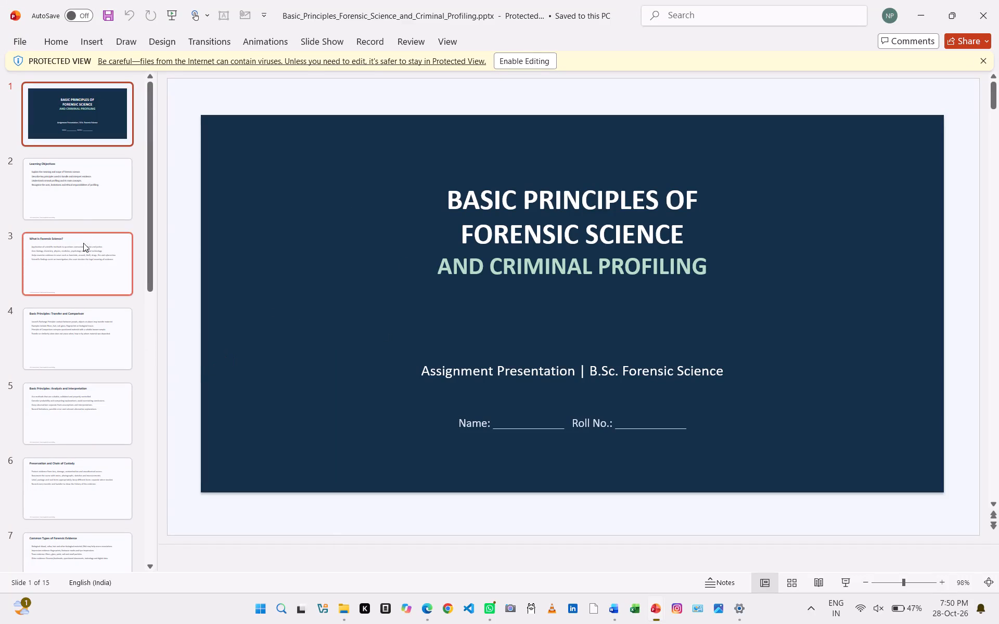
Read through the forensic science and criminal profiling presentation from the title slide to Suggested References, dismissing the WhatsApp notification on the way.
key(Right)
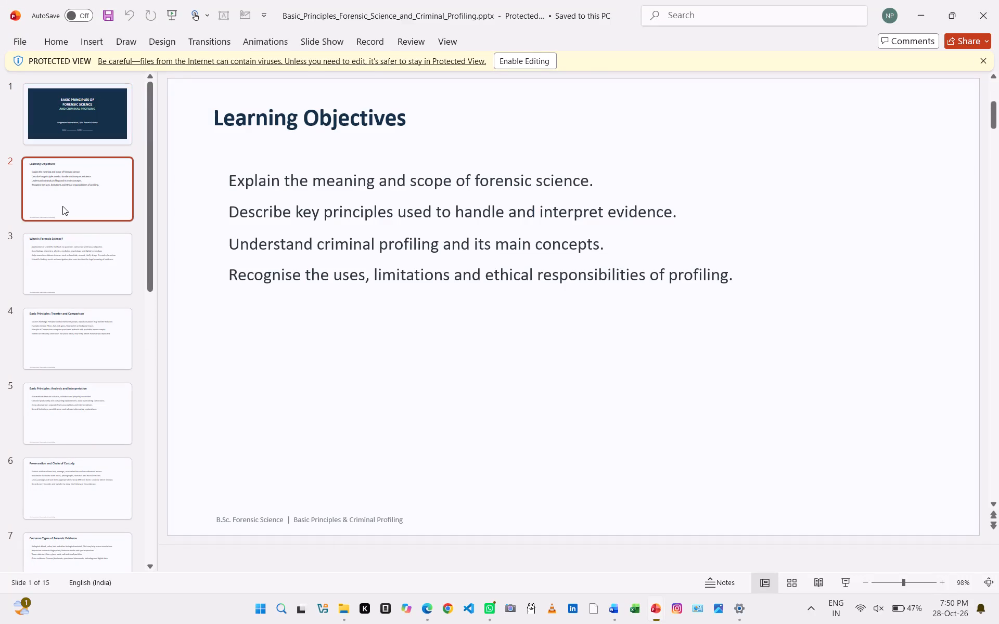
key(Right)
key(Right)
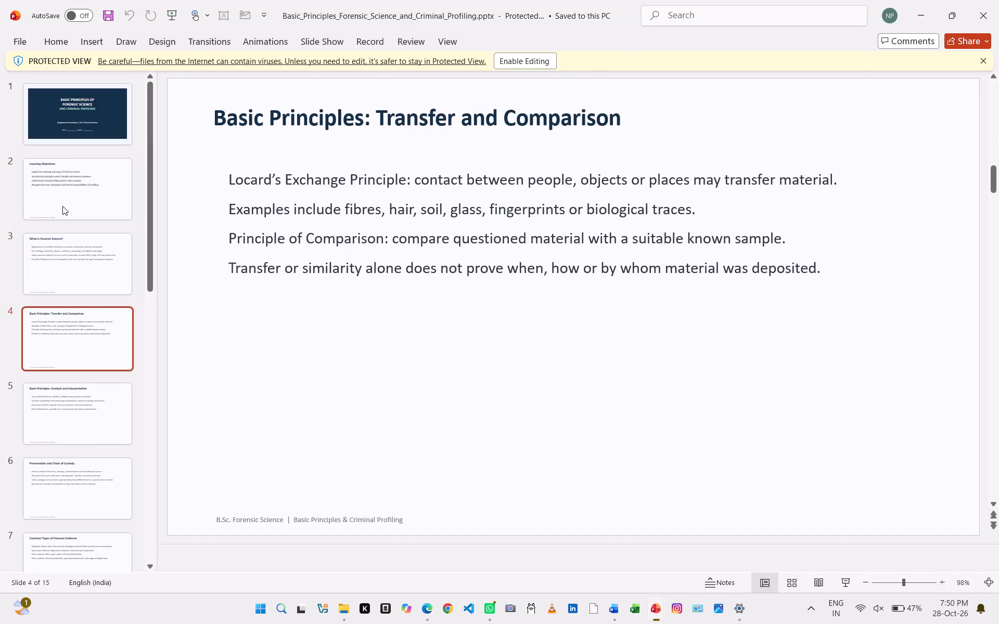
key(Right)
key(Right)
key(Right)
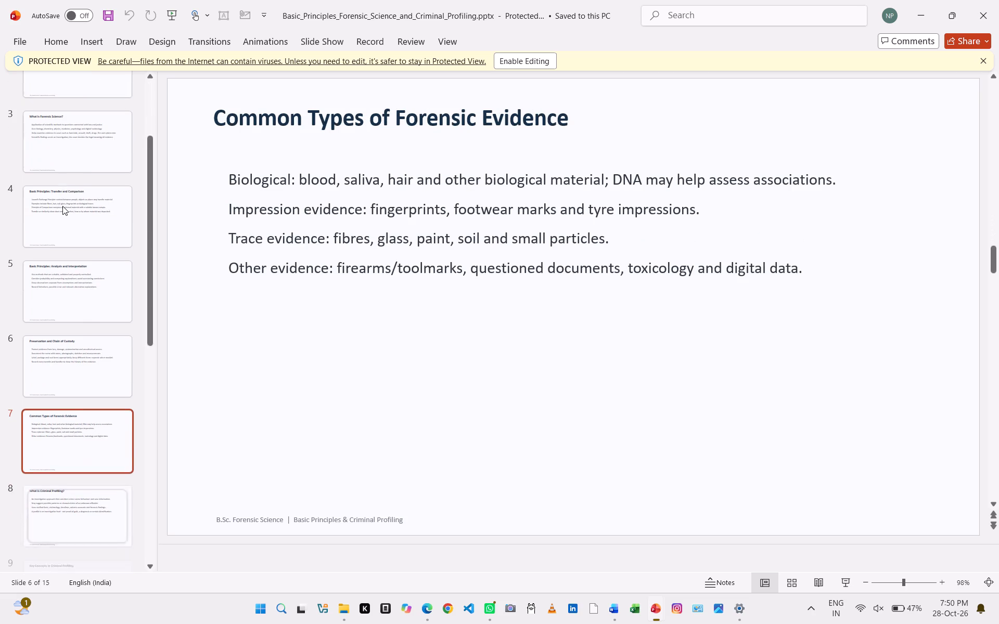
key(Right)
key(Right)
key(Right)
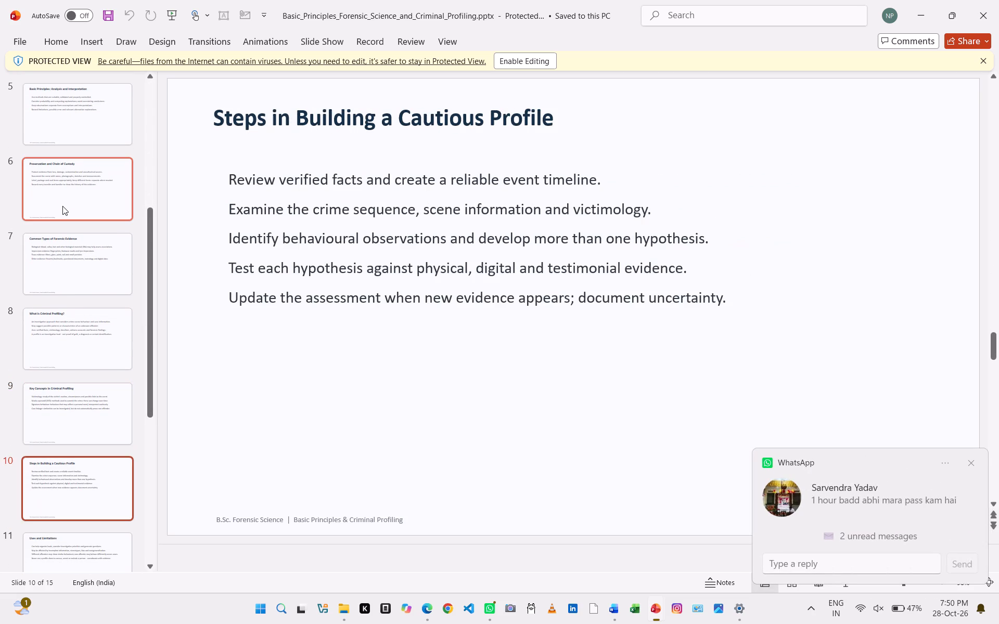
key(Right)
key(Right)
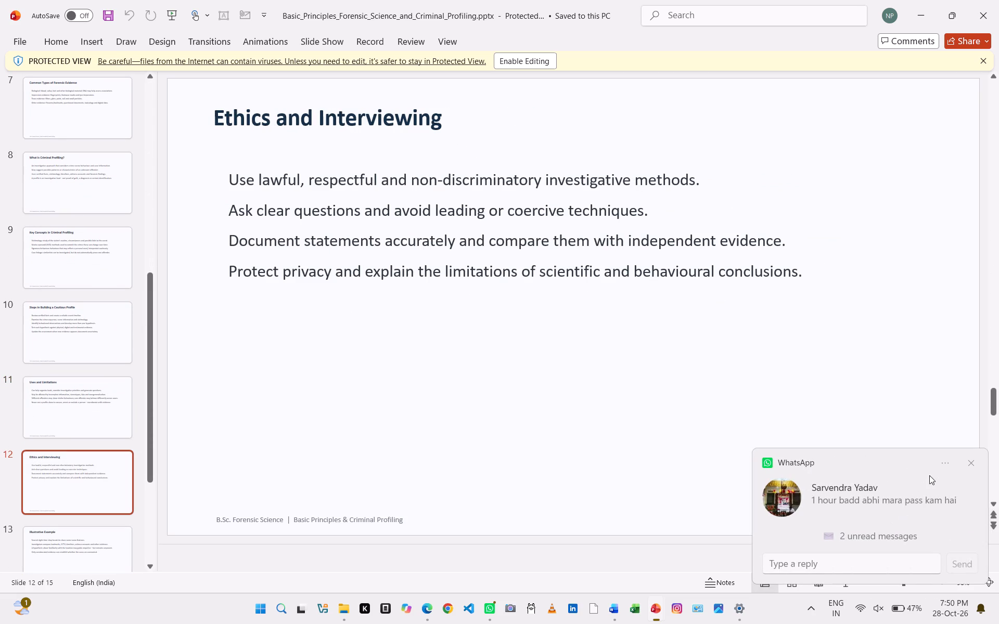
click(968, 466)
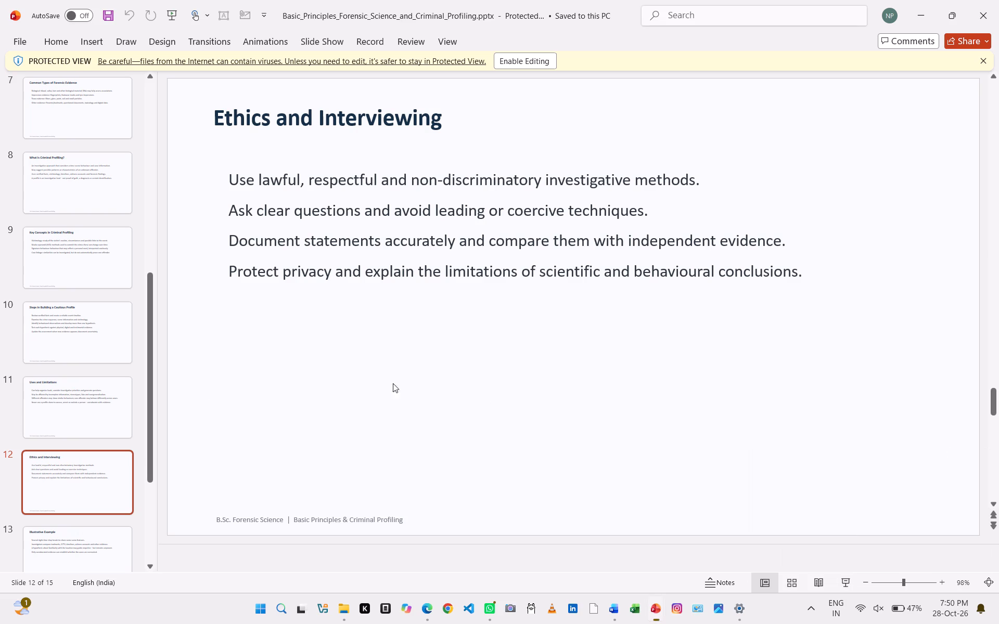
key(Right)
key(Right)
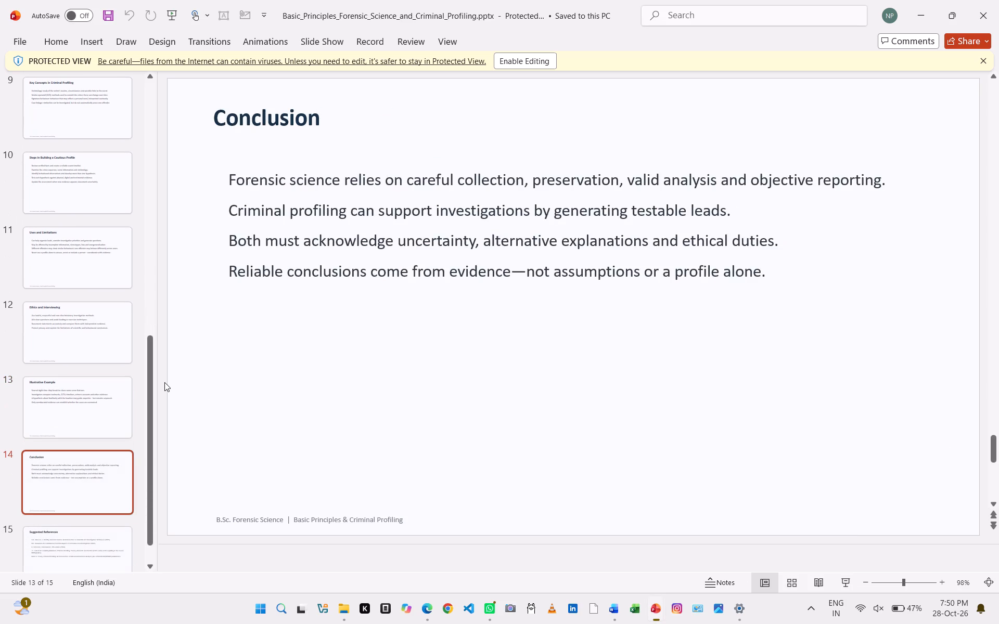
key(Right)
key(Right)
key(Right)
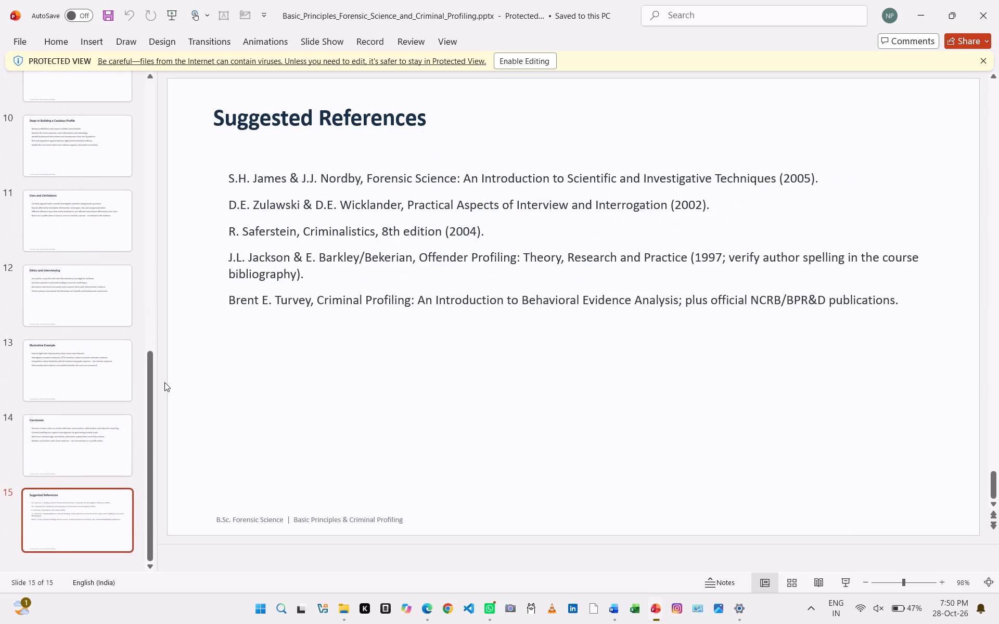
key(Up)
key(Up)
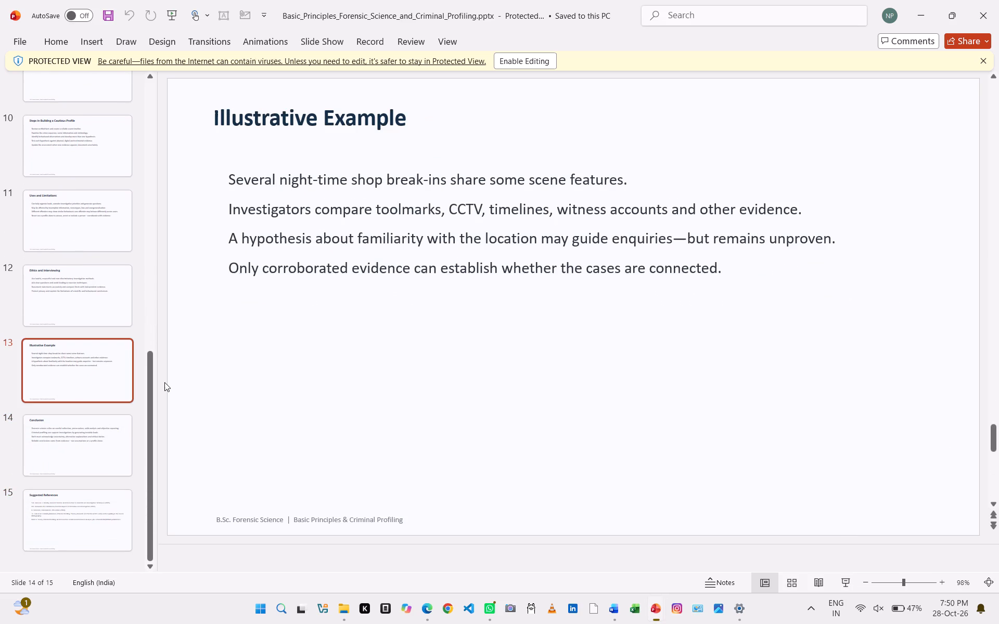
key(Up)
key(Up)
key(Up)
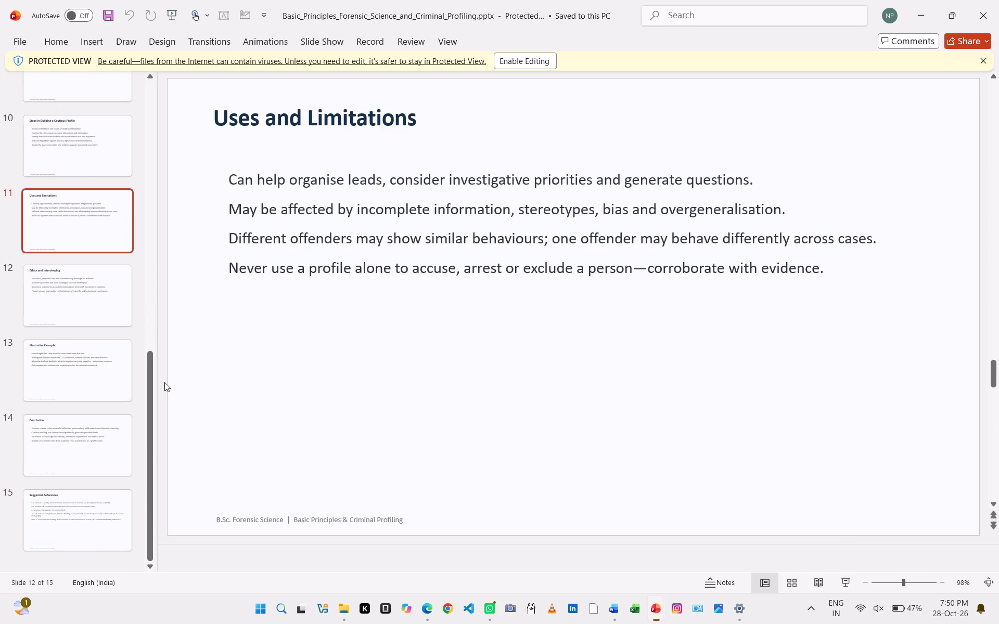
key(Up)
key(Up)
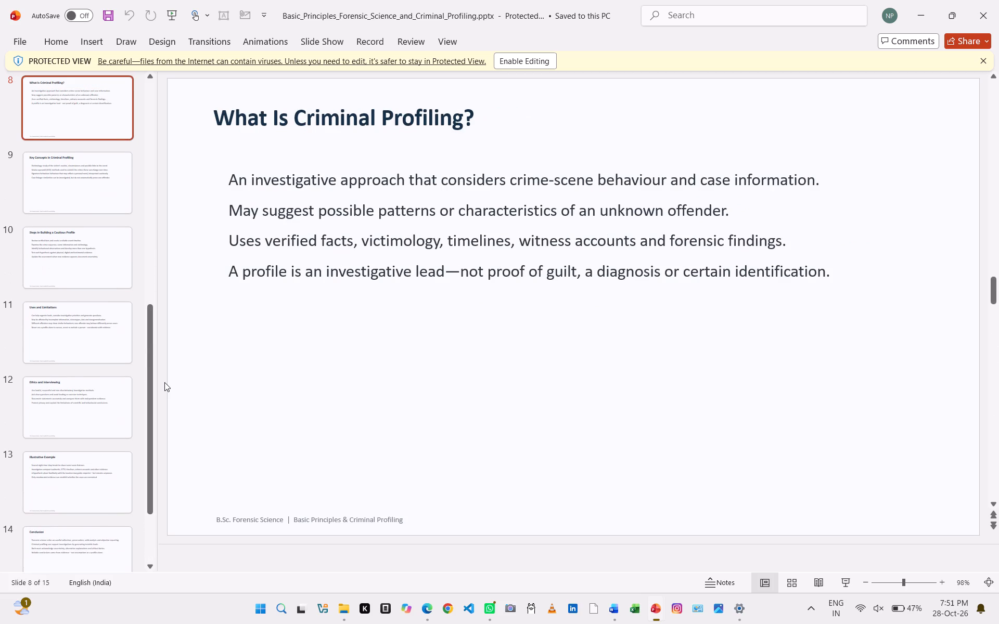
key(Up)
key(Up)
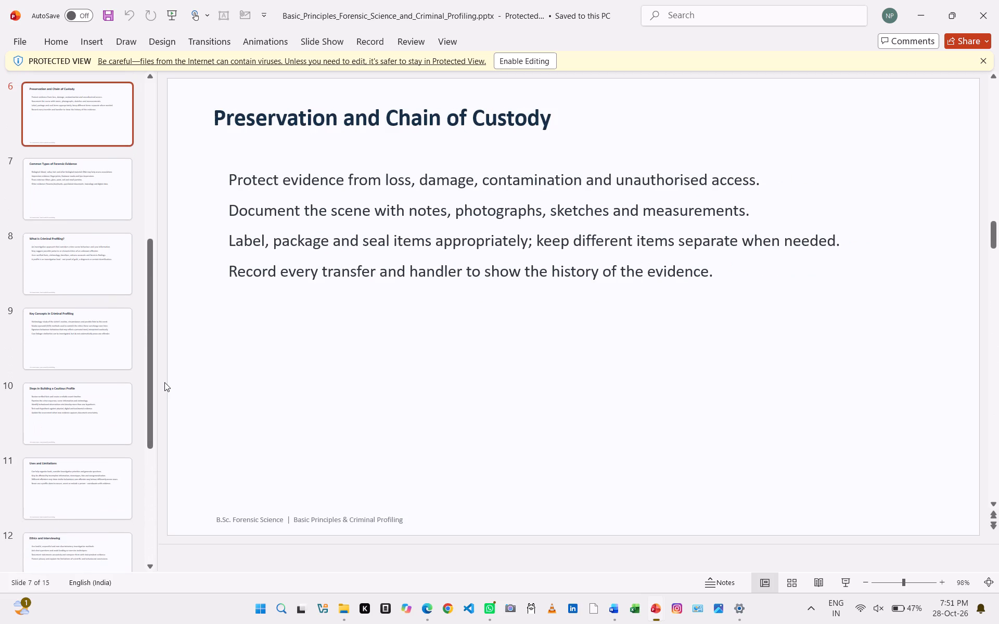
key(Up)
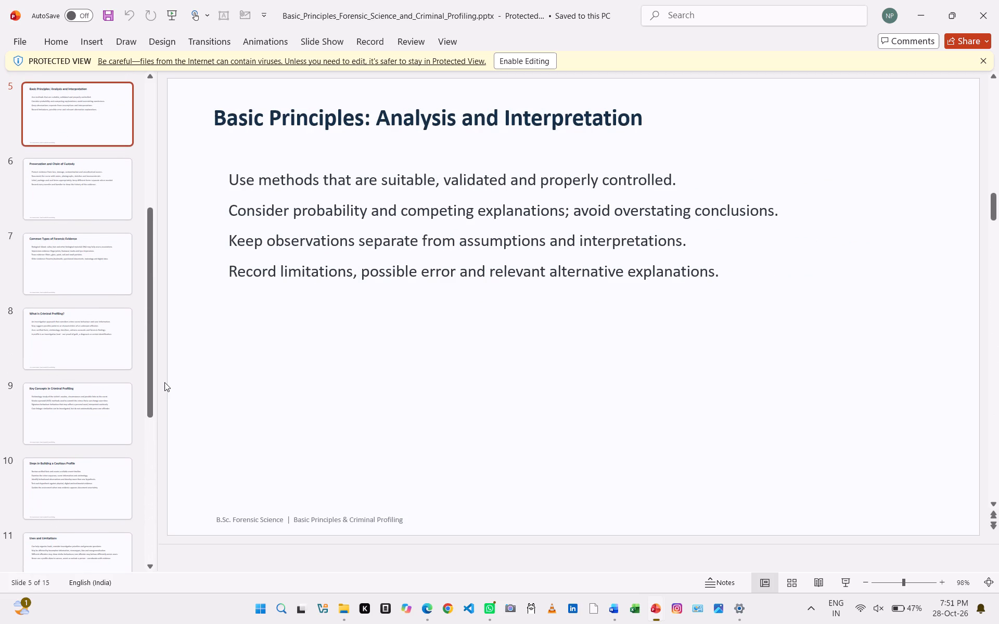
key(Up)
key(Up)
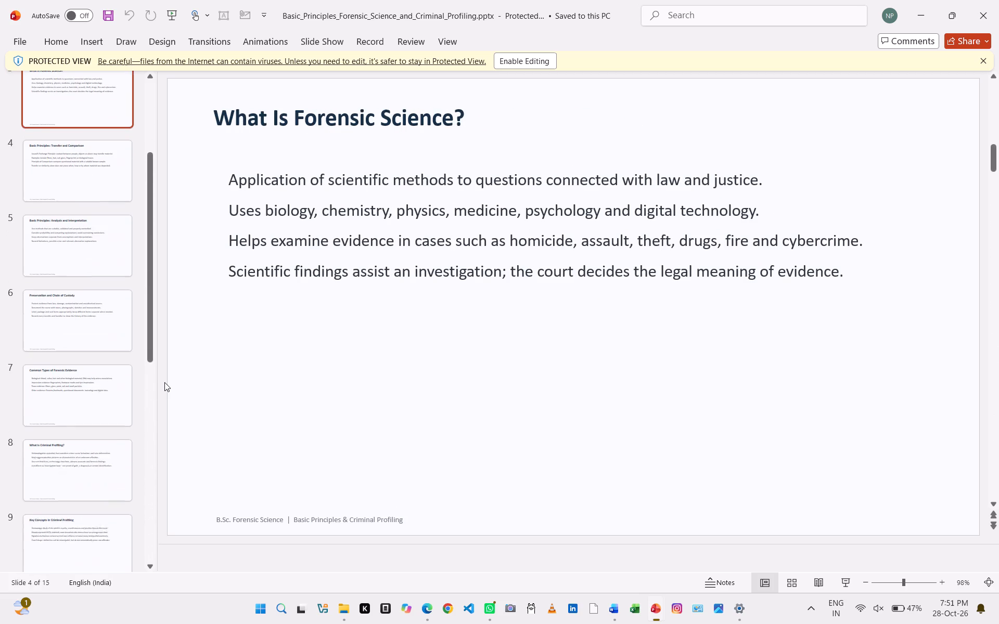
key(Down)
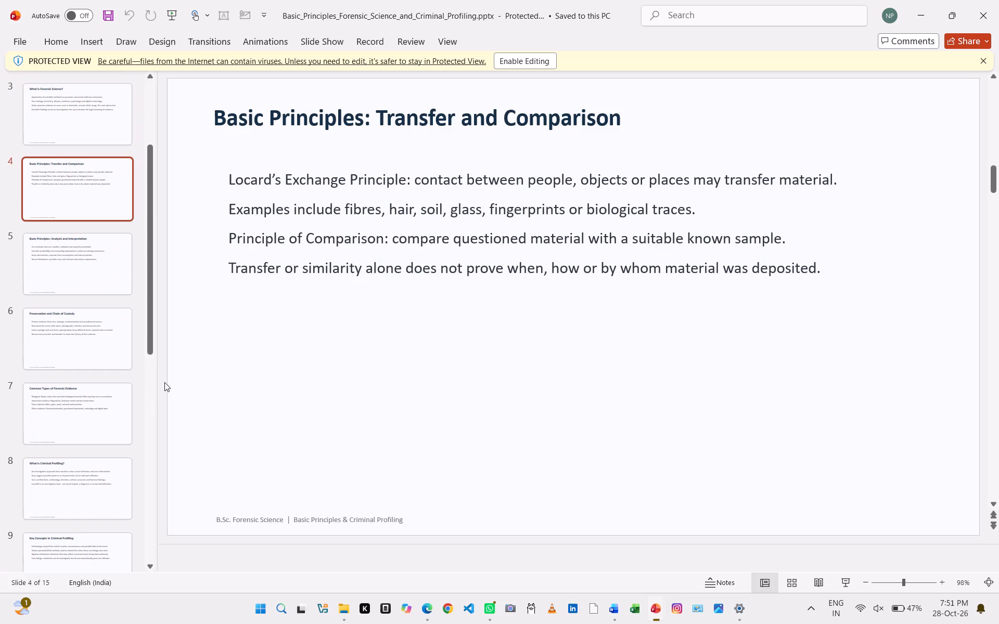